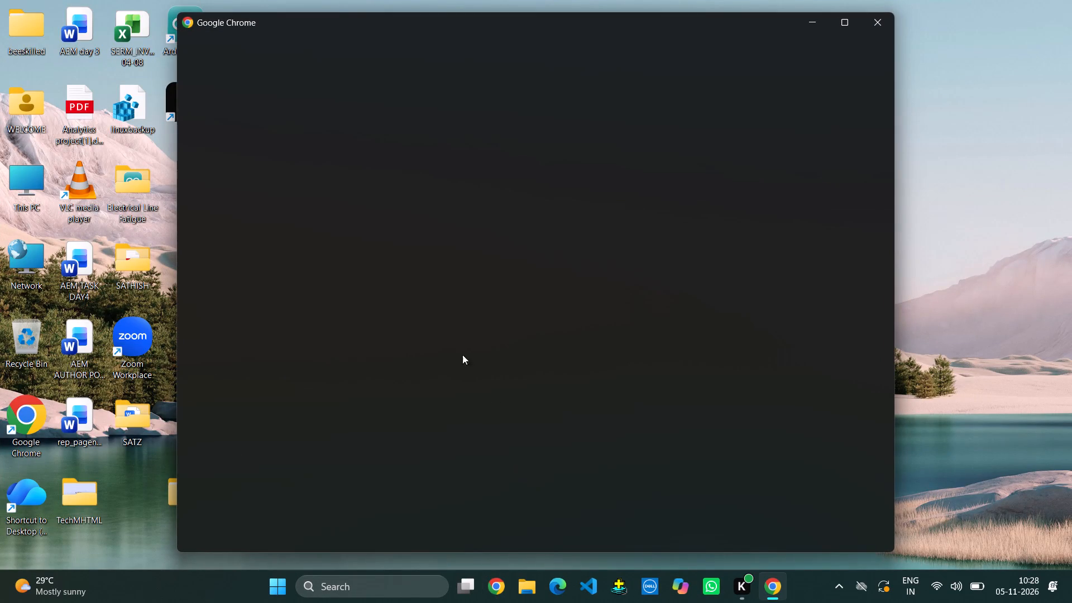
Open the Canva home page in Chrome.
click(377, 300)
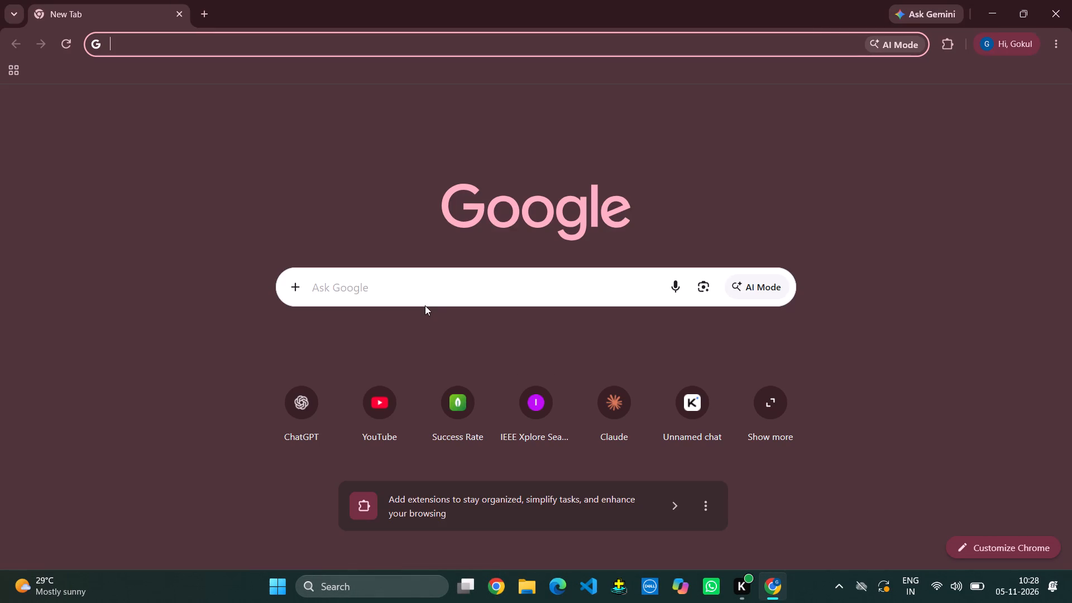
text(canva)
key(Return)
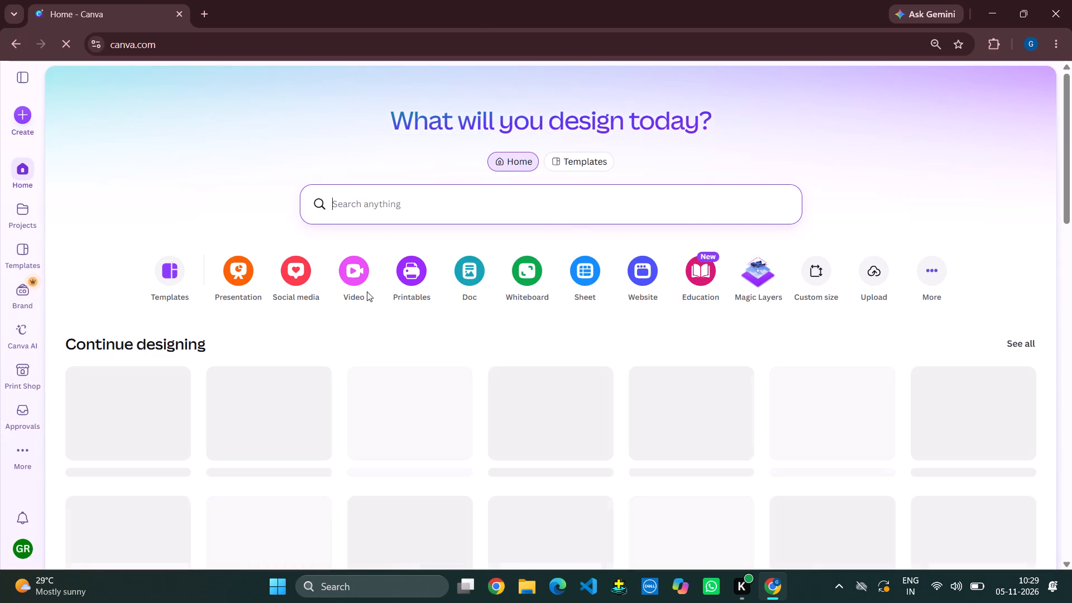
Open the recent "SRI VENKATESWARA ..." doc from the Continue designing section.
scroll(374, 304, down, 2)
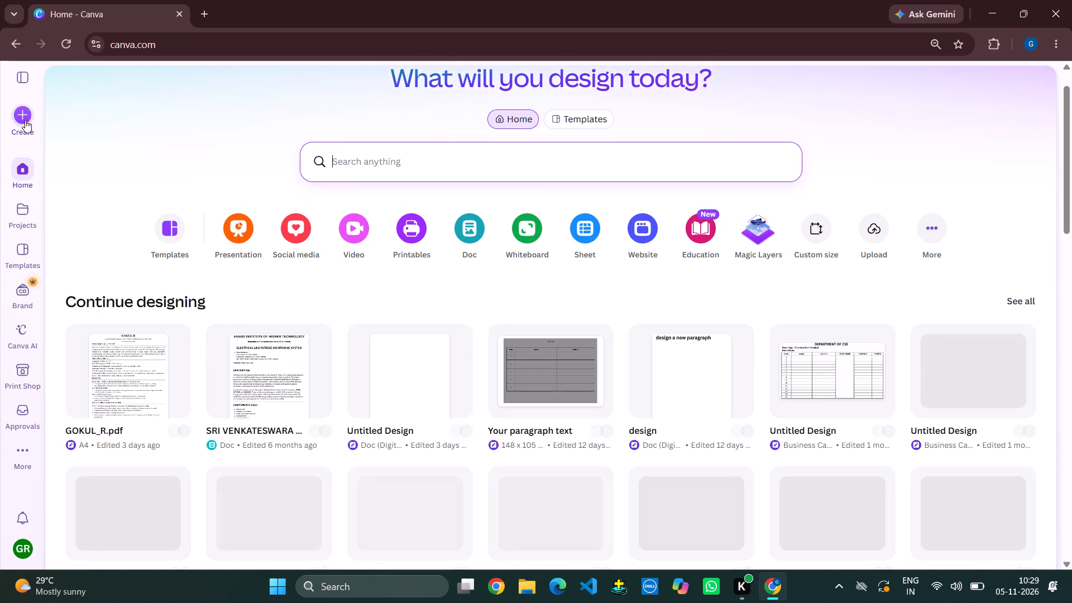
scroll(296, 412, down, 1)
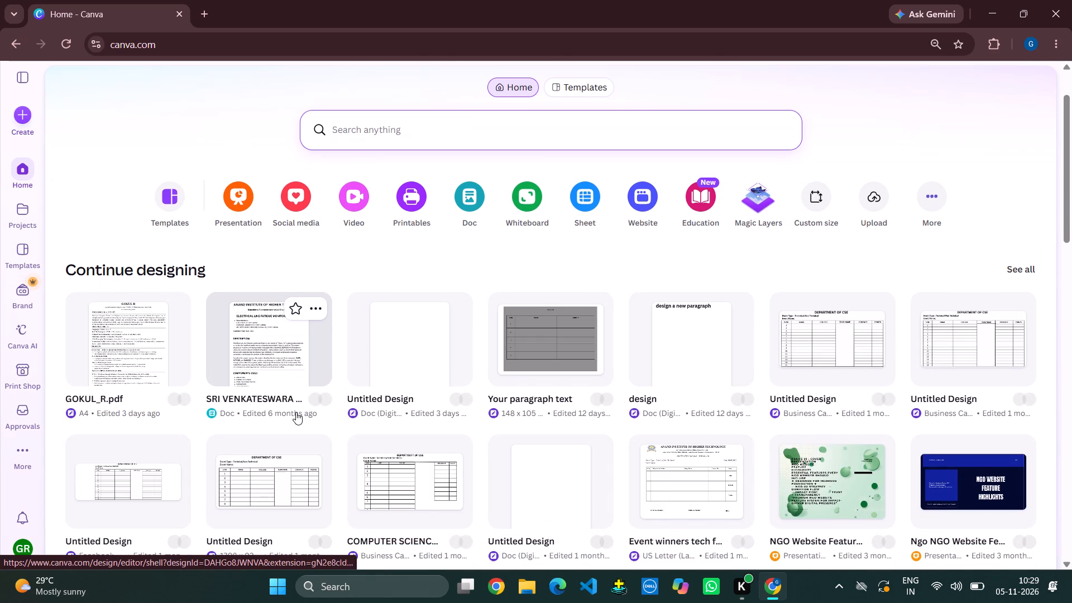
scroll(296, 412, down, 1)
click(275, 340)
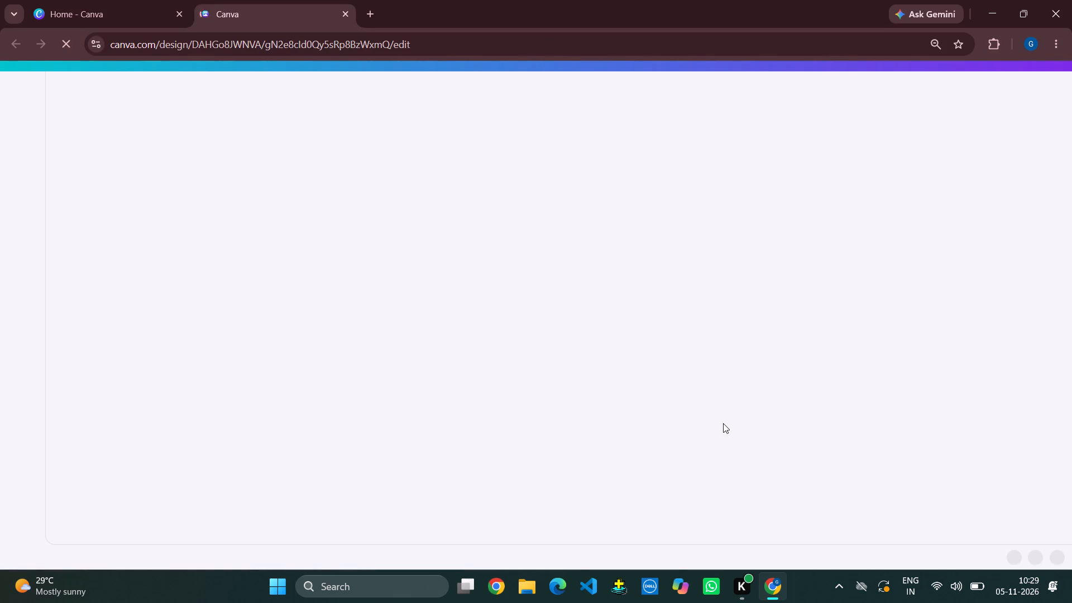
click(723, 423)
click(723, 423)
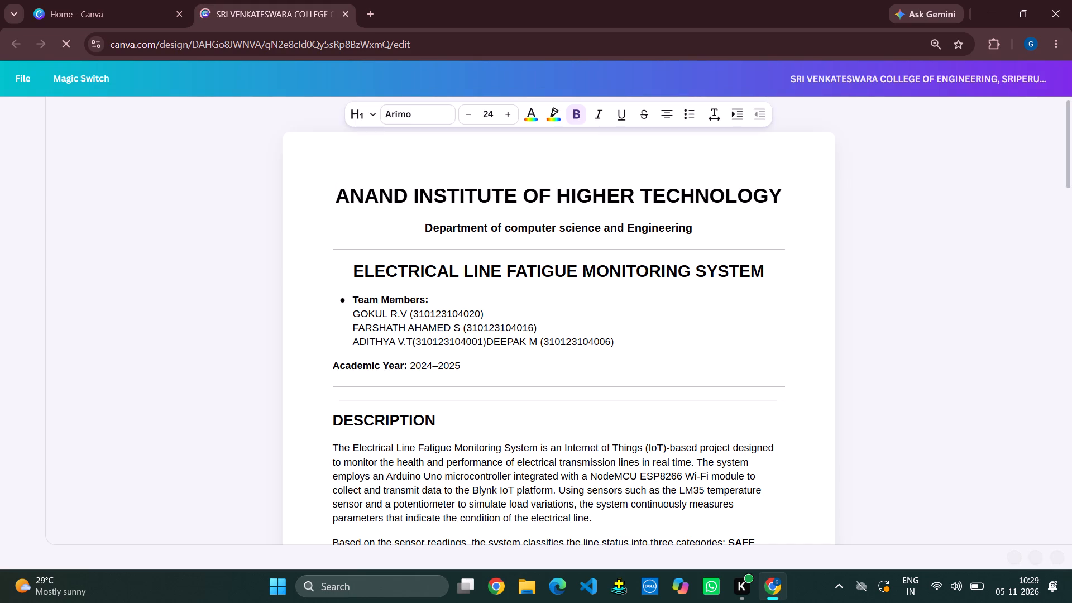
Delete the end of the first DESCRIPTION paragraph, from "electrical line." back to "Using sens".
scroll(681, 381, down, 1)
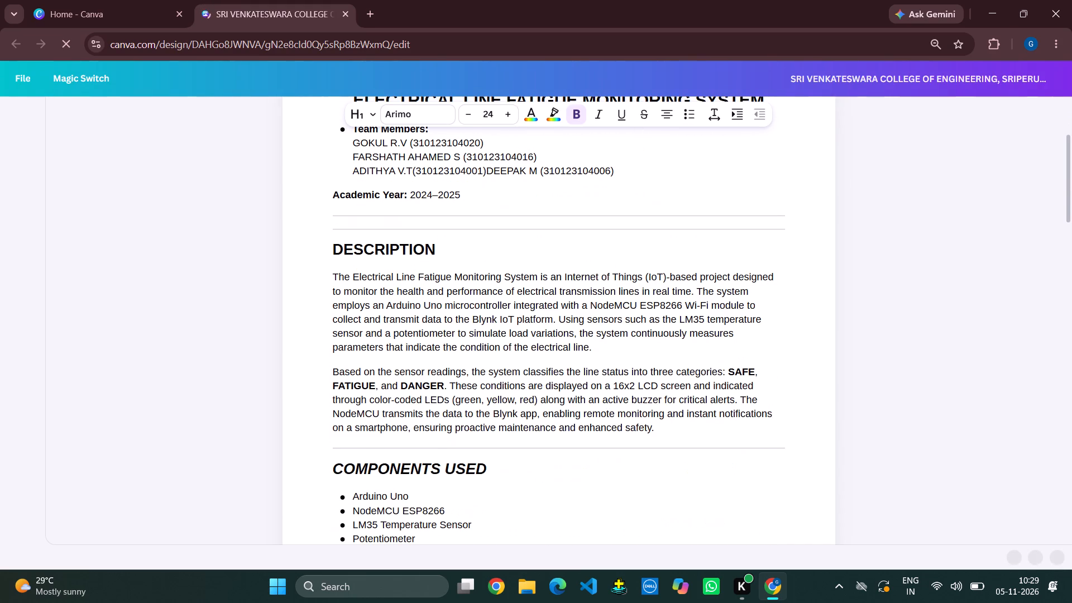
scroll(681, 381, down, 1)
click(594, 338)
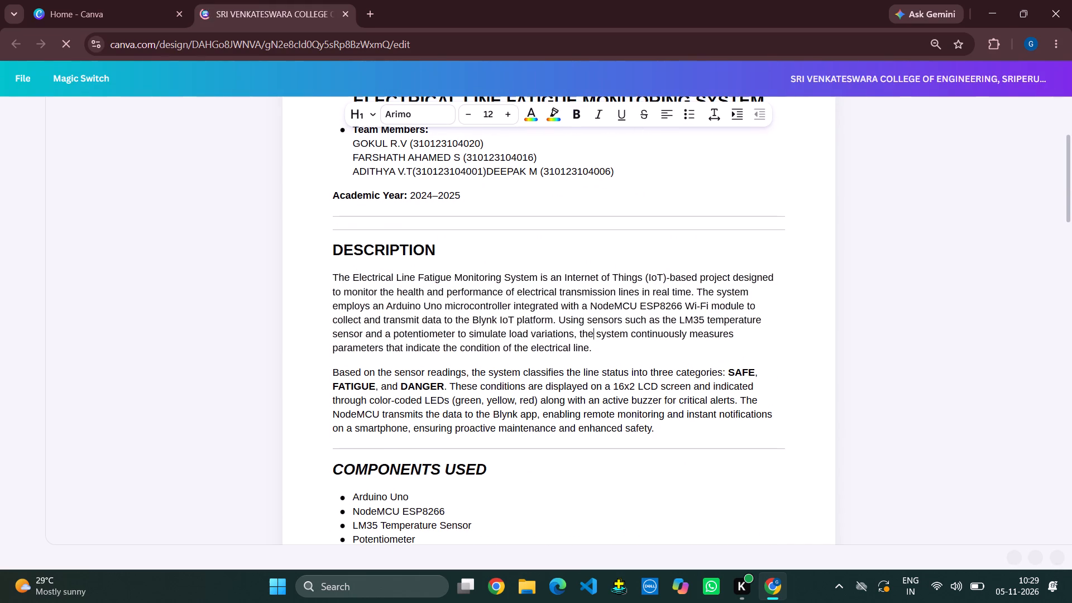
key(Down)
key(BackSpace)
key(BackSpace)
key(BackSpace)
key(BackSpace)
key(BackSpace)
key(BackSpace)
key(BackSpace)
key(BackSpace)
key(BackSpace)
key(BackSpace)
key(BackSpace)
key(BackSpace)
key(BackSpace)
key(BackSpace)
key(BackSpace)
key(BackSpace)
key(BackSpace)
key(BackSpace)
key(BackSpace)
key(BackSpace)
key(BackSpace)
key(BackSpace)
key(BackSpace)
key(BackSpace)
key(BackSpace)
key(BackSpace)
key(BackSpace)
key(BackSpace)
key(BackSpace)
key(BackSpace)
key(BackSpace)
key(BackSpace)
key(BackSpace)
key(BackSpace)
key(BackSpace)
key(BackSpace)
key(BackSpace)
key(BackSpace)
key(BackSpace)
key(BackSpace)
key(BackSpace)
key(BackSpace)
key(BackSpace)
key(BackSpace)
key(BackSpace)
key(BackSpace)
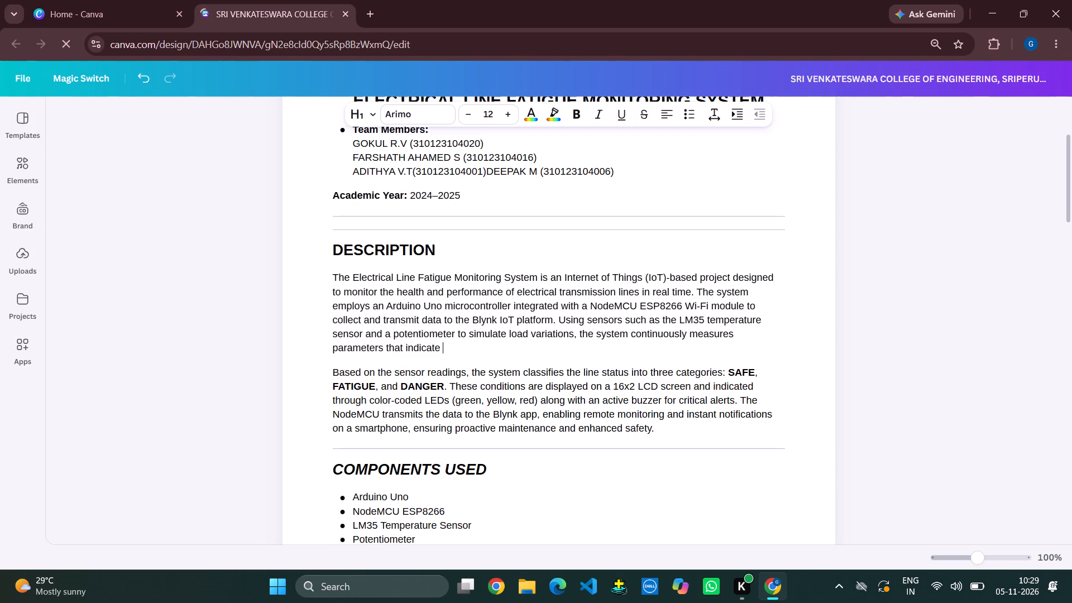
key(BackSpace)
key(BackSpace)
key(BackSpace)
key(BackSpace)
key(BackSpace)
key(BackSpace)
key(BackSpace)
key(BackSpace)
key(BackSpace)
key(BackSpace)
key(BackSpace)
key(BackSpace)
key(BackSpace)
key(BackSpace)
key(BackSpace)
key(BackSpace)
key(BackSpace)
key(BackSpace)
key(BackSpace)
key(BackSpace)
key(BackSpace)
key(BackSpace)
key(BackSpace)
key(BackSpace)
key(BackSpace)
key(BackSpace)
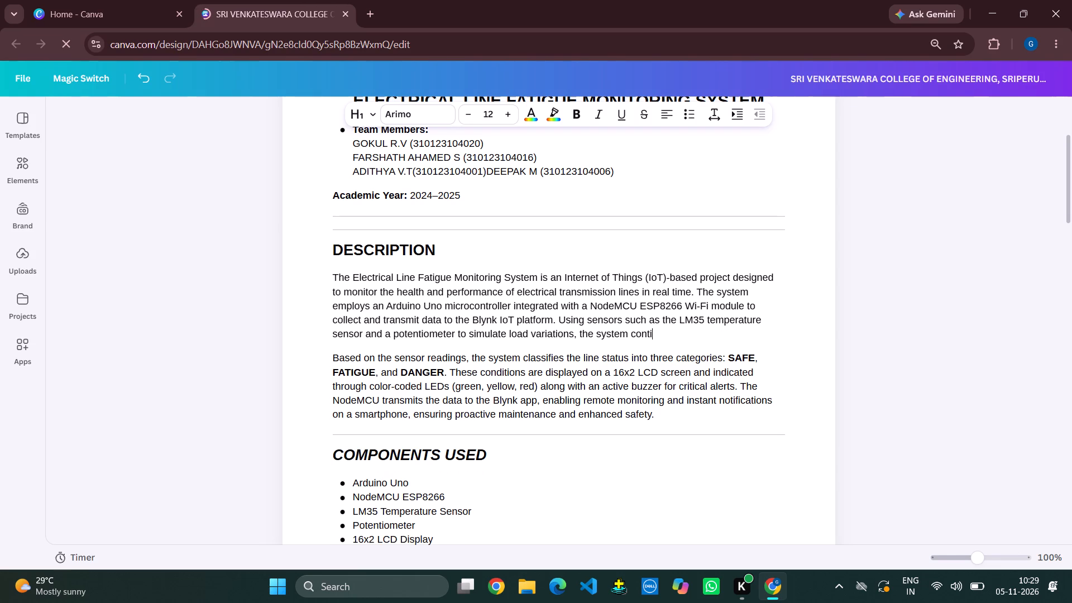
key(BackSpace)
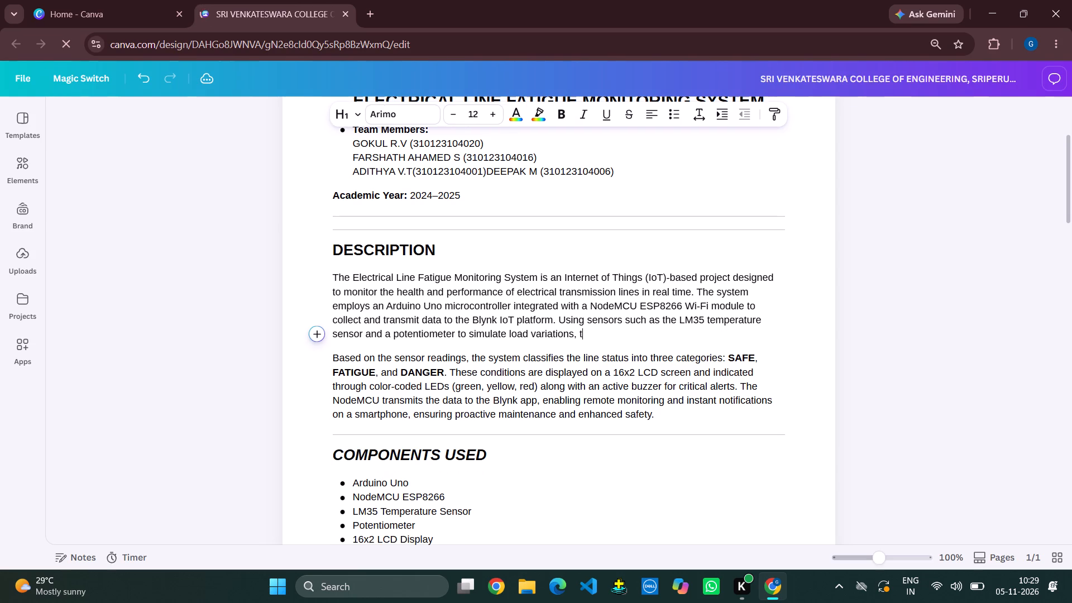
key(BackSpace)
key(BackSpace)
key(BackSpace)
key(BackSpace)
key(BackSpace)
key(BackSpace)
key(BackSpace)
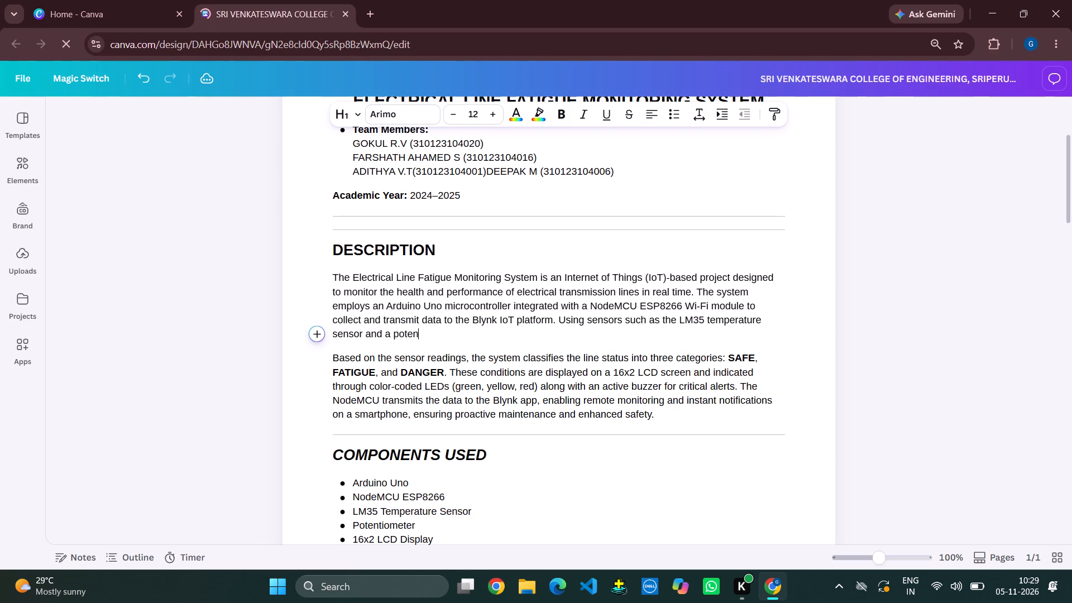
key(BackSpace)
key(BackSpace)
key(BackSpace)
key(BackSpace)
key(BackSpace)
key(BackSpace)
key(BackSpace)
key(BackSpace)
key(BackSpace)
key(BackSpace)
key(BackSpace)
key(BackSpace)
key(BackSpace)
key(BackSpace)
key(BackSpace)
key(BackSpace)
key(BackSpace)
key(BackSpace)
key(BackSpace)
key(BackSpace)
key(BackSpace)
key(BackSpace)
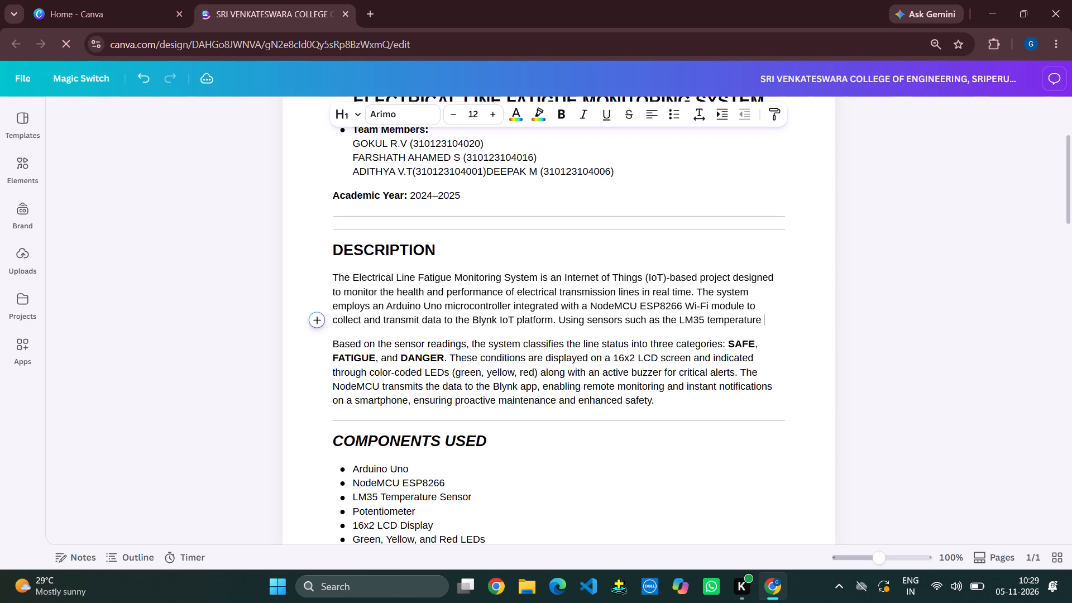
key(BackSpace)
key(BackSpace)
key(BackSpace)
key(BackSpace)
key(BackSpace)
key(BackSpace)
key(BackSpace)
key(BackSpace)
key(BackSpace)
key(BackSpace)
key(BackSpace)
key(BackSpace)
key(BackSpace)
key(BackSpace)
key(BackSpace)
key(BackSpace)
key(BackSpace)
key(BackSpace)
key(BackSpace)
key(BackSpace)
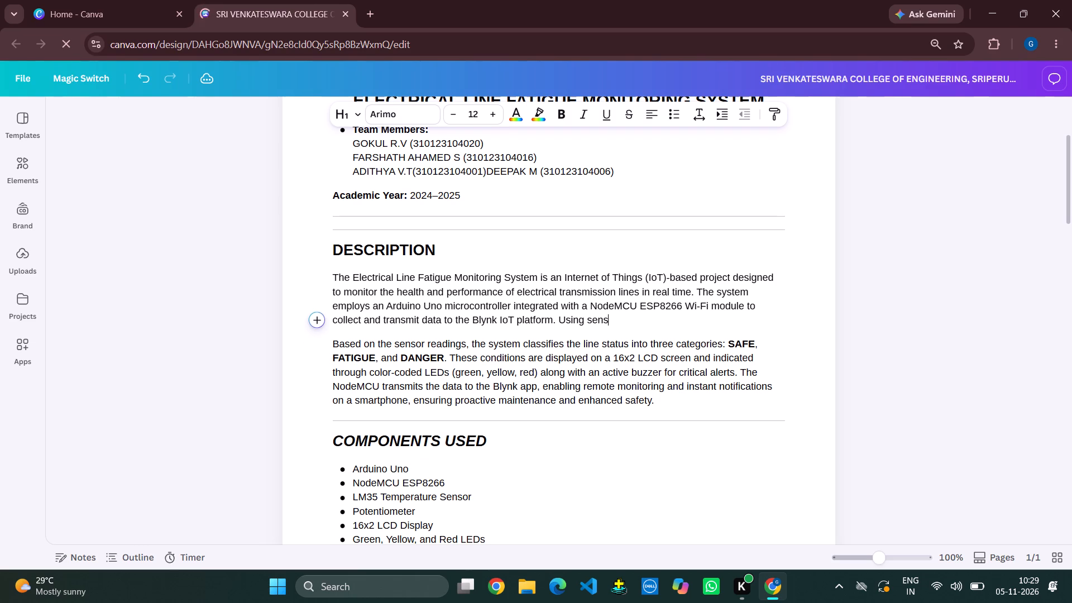
Delete the rest of the first DESCRIPTION paragraph from its end back to "(IoT)-based", keeping the space after it.
key(BackSpace)
key(BackSpace)
key(BackSpace)
key(BackSpace)
key(BackSpace)
key(BackSpace)
key(BackSpace)
key(BackSpace)
key(BackSpace)
key(BackSpace)
key(BackSpace)
key(BackSpace)
key(BackSpace)
key(BackSpace)
key(BackSpace)
key(BackSpace)
key(BackSpace)
key(BackSpace)
key(BackSpace)
key(BackSpace)
key(BackSpace)
key(BackSpace)
key(BackSpace)
key(BackSpace)
key(BackSpace)
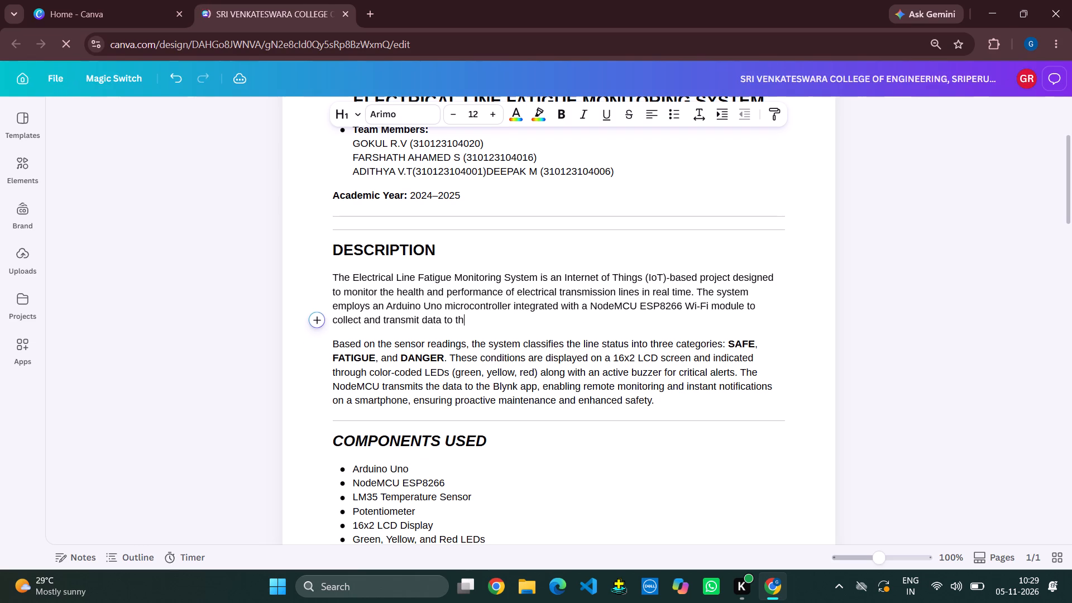
key(BackSpace)
key(BackSpace)
key(BackSpace)
key(BackSpace)
key(BackSpace)
key(BackSpace)
key(BackSpace)
key(BackSpace)
key(BackSpace)
key(BackSpace)
key(BackSpace)
key(BackSpace)
key(BackSpace)
key(BackSpace)
key(BackSpace)
key(BackSpace)
key(BackSpace)
key(BackSpace)
key(BackSpace)
key(BackSpace)
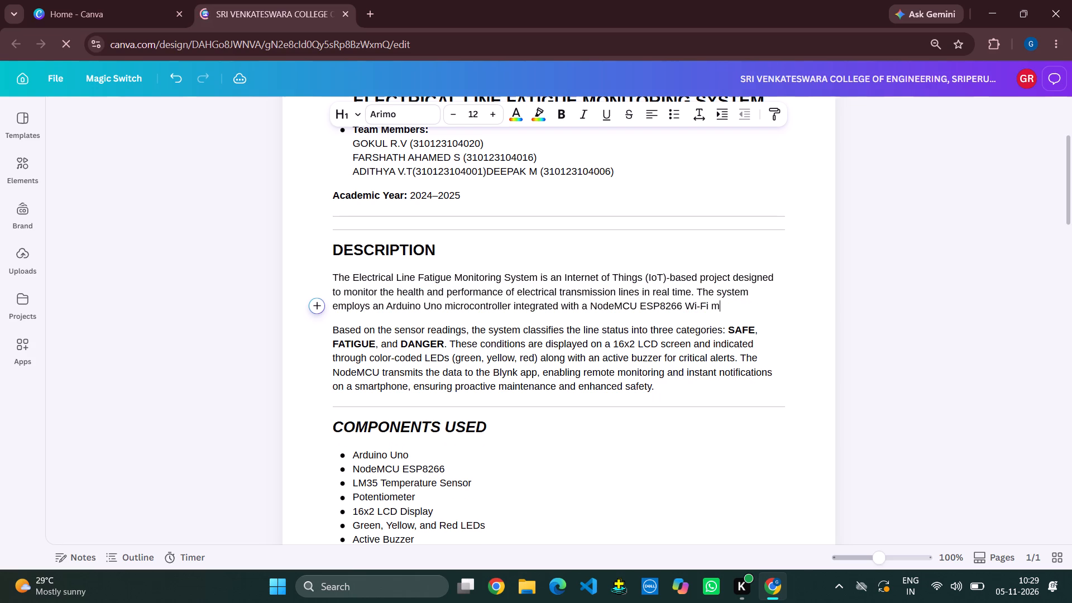
key(BackSpace)
key(BackSpace)
key(BackSpace)
key(BackSpace)
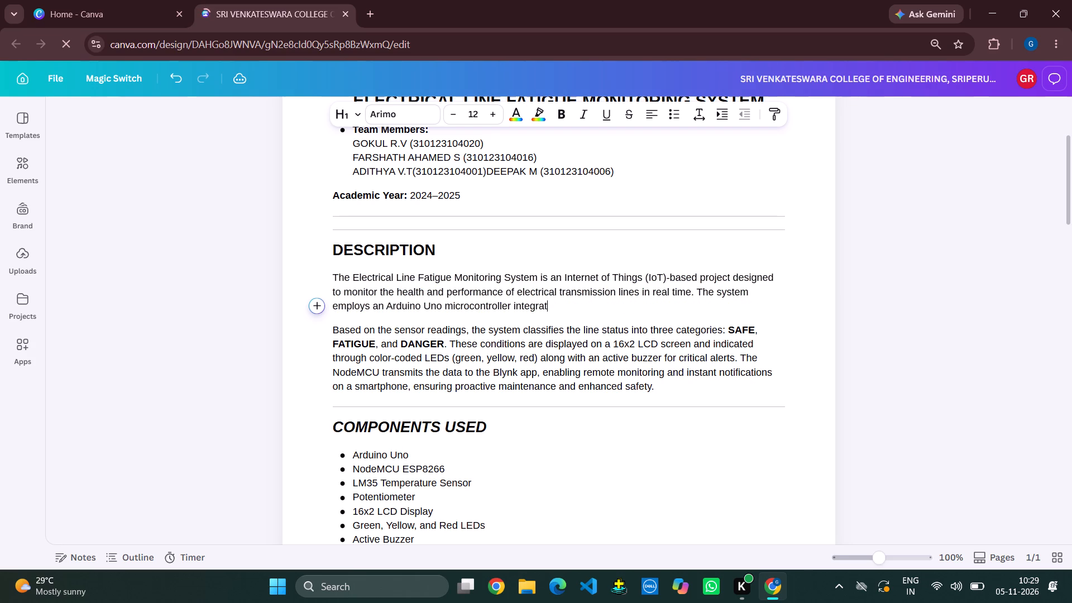
key(BackSpace)
key(BackSpace)
key(BackSpace)
key(BackSpace)
key(BackSpace)
key(BackSpace)
key(BackSpace)
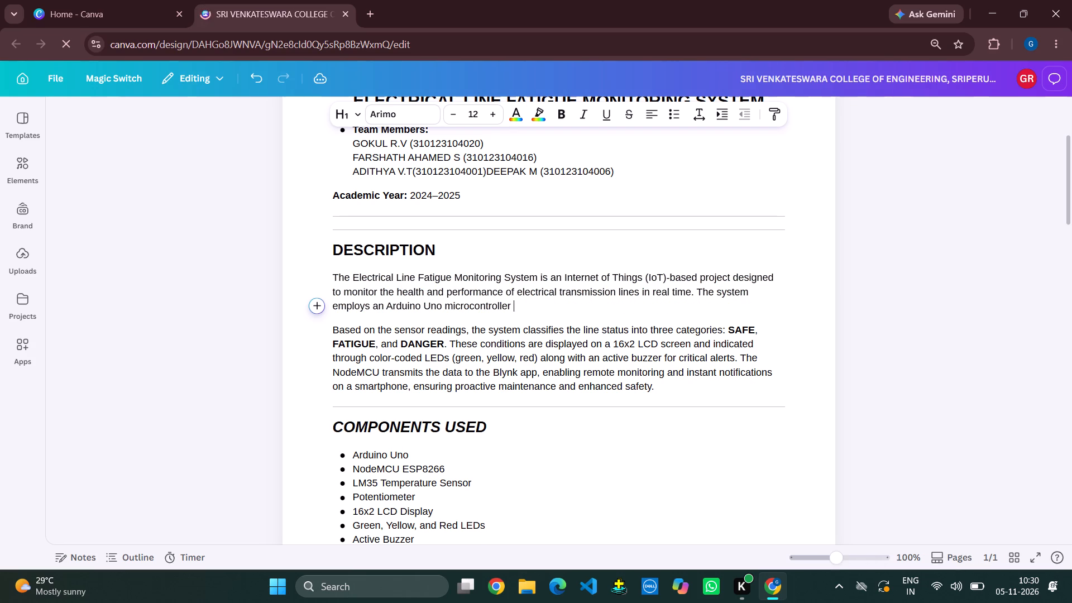
key(BackSpace)
key(BackSpace)
key(BackSpace)
key(BackSpace)
key(BackSpace)
key(BackSpace)
key(BackSpace)
key(BackSpace)
key(BackSpace)
key(BackSpace)
key(BackSpace)
key(BackSpace)
key(BackSpace)
key(BackSpace)
key(BackSpace)
key(BackSpace)
key(BackSpace)
key(BackSpace)
key(BackSpace)
key(BackSpace)
key(BackSpace)
key(BackSpace)
key(BackSpace)
key(BackSpace)
key(BackSpace)
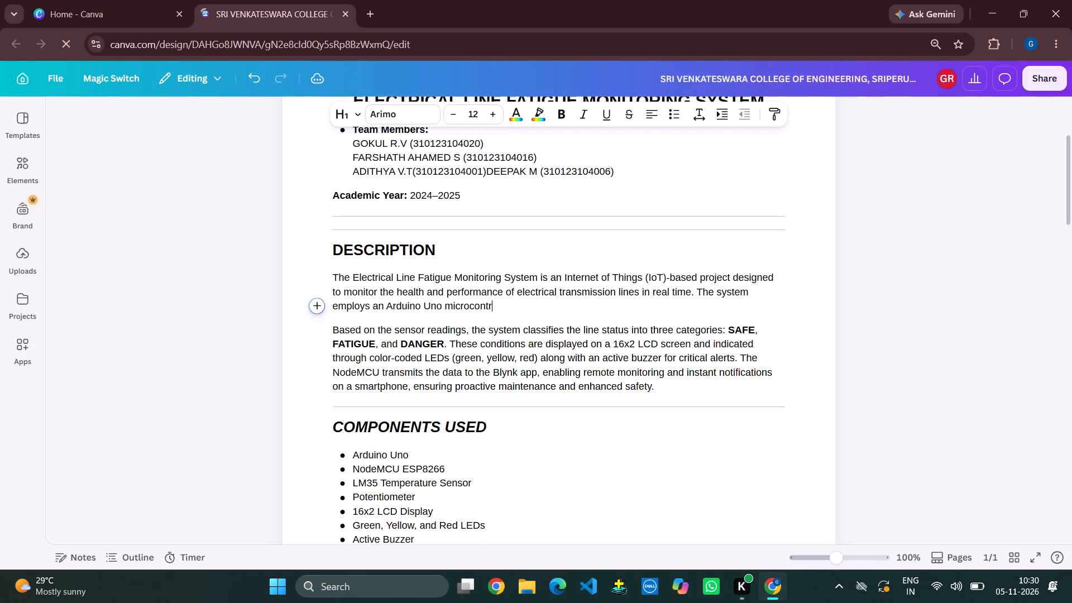
key(BackSpace)
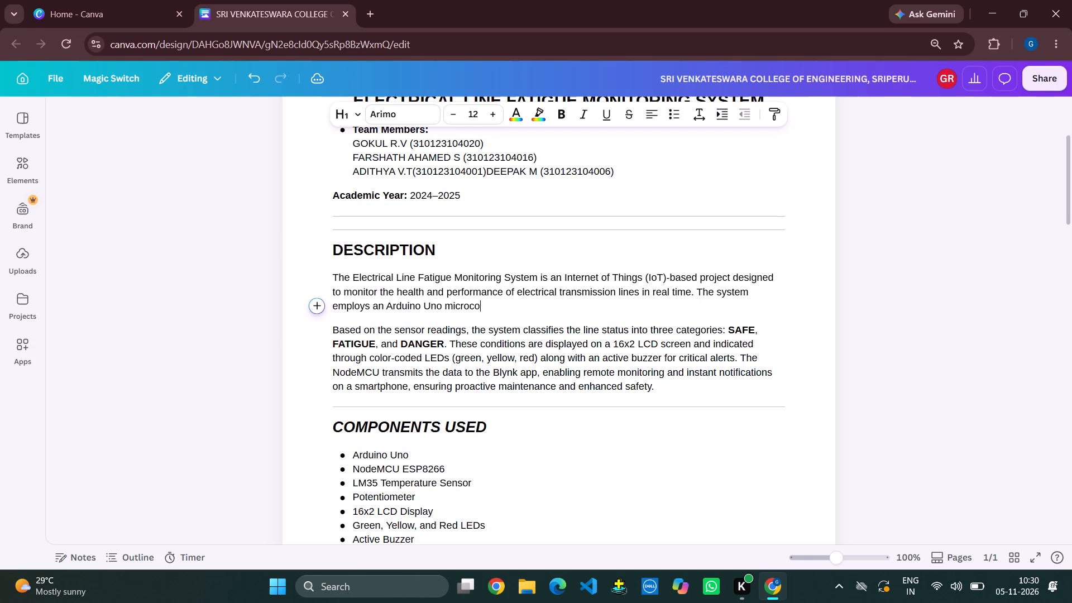
key(BackSpace)
key(BackSpace)
key(BackSpace)
key(BackSpace)
key(BackSpace)
key(BackSpace)
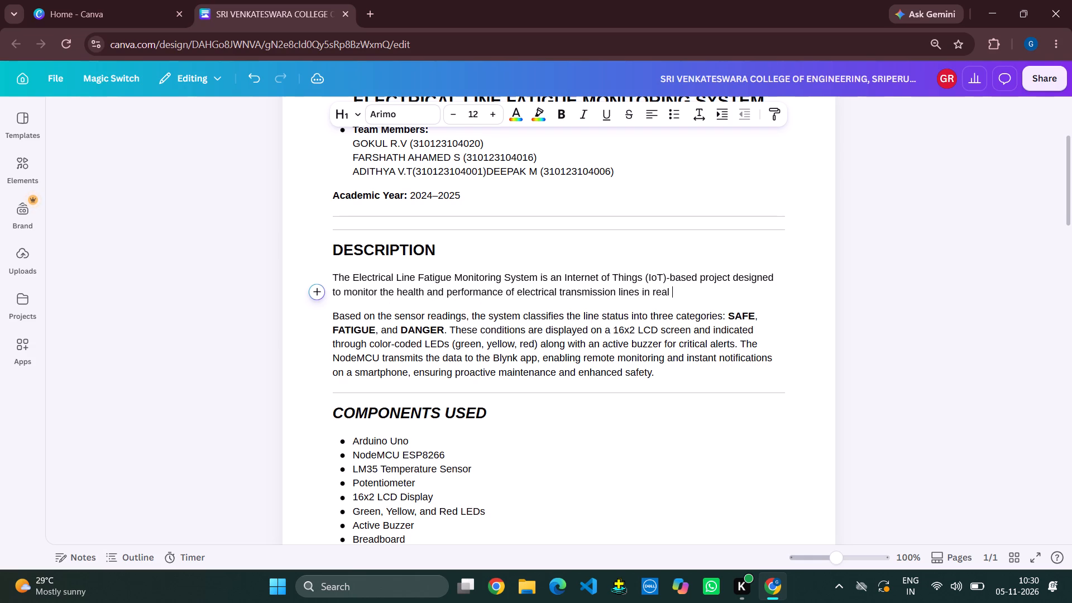
key(BackSpace)
key(BackSpace)
key(BackSpace)
key(BackSpace)
key(BackSpace)
key(BackSpace)
key(BackSpace)
key(BackSpace)
key(BackSpace)
key(BackSpace)
key(BackSpace)
key(BackSpace)
key(BackSpace)
key(BackSpace)
key(BackSpace)
key(BackSpace)
key(BackSpace)
key(BackSpace)
key(BackSpace)
key(BackSpace)
key(BackSpace)
key(BackSpace)
key(BackSpace)
key(BackSpace)
key(BackSpace)
key(BackSpace)
key(BackSpace)
key(BackSpace)
key(BackSpace)
key(BackSpace)
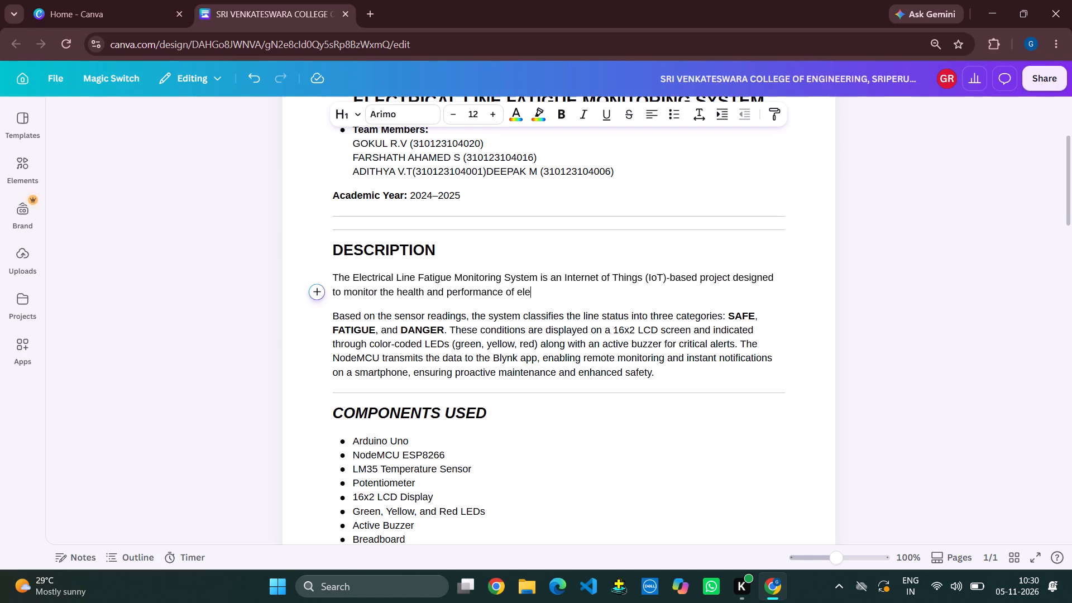
key(BackSpace)
key(BackSpace)
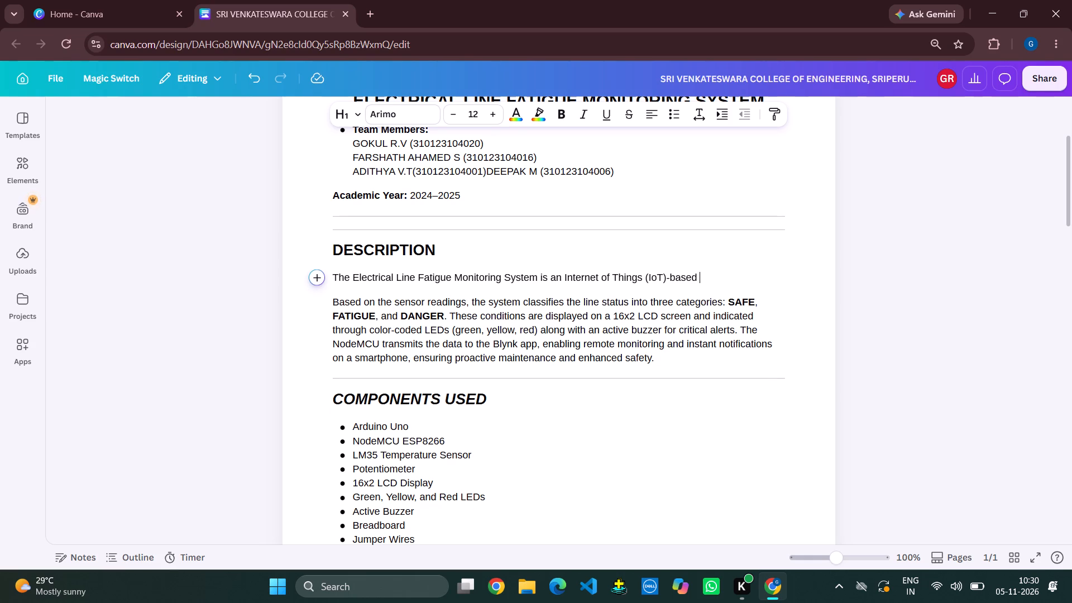
key(shift+g)
key(BackSpace)
Continue the first DESCRIPTION paragraph after "(IoT)-based" with "on the elctonics and communication,it is the system".
text(on the elctonics)
key(space)
text(and)
key(space)
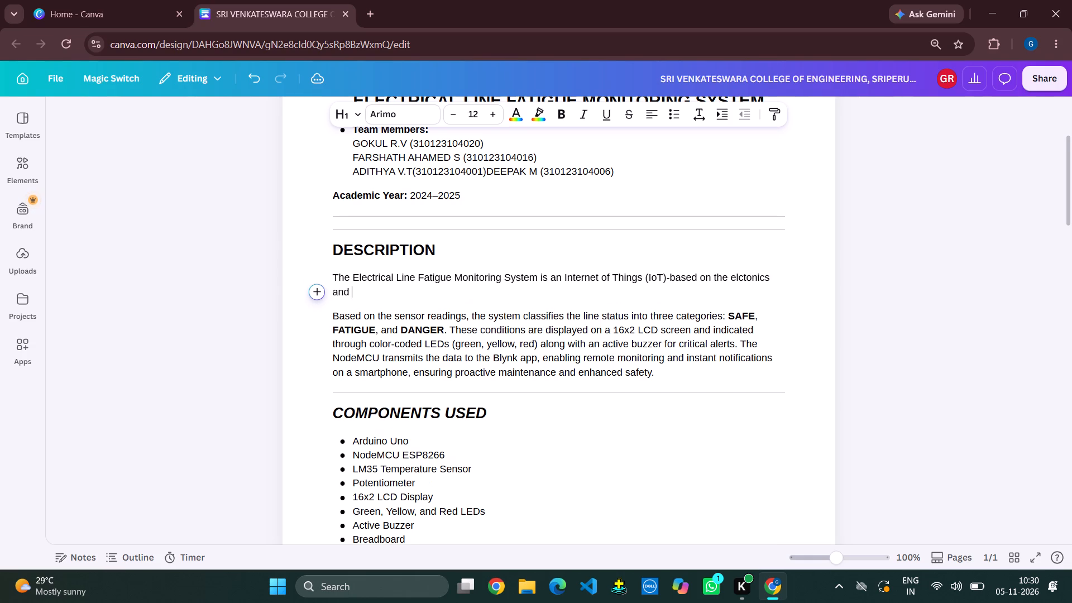
text(cm)
key(BackSpace)
text(ommunication,it is)
key(space)
text(the system)
key(space)
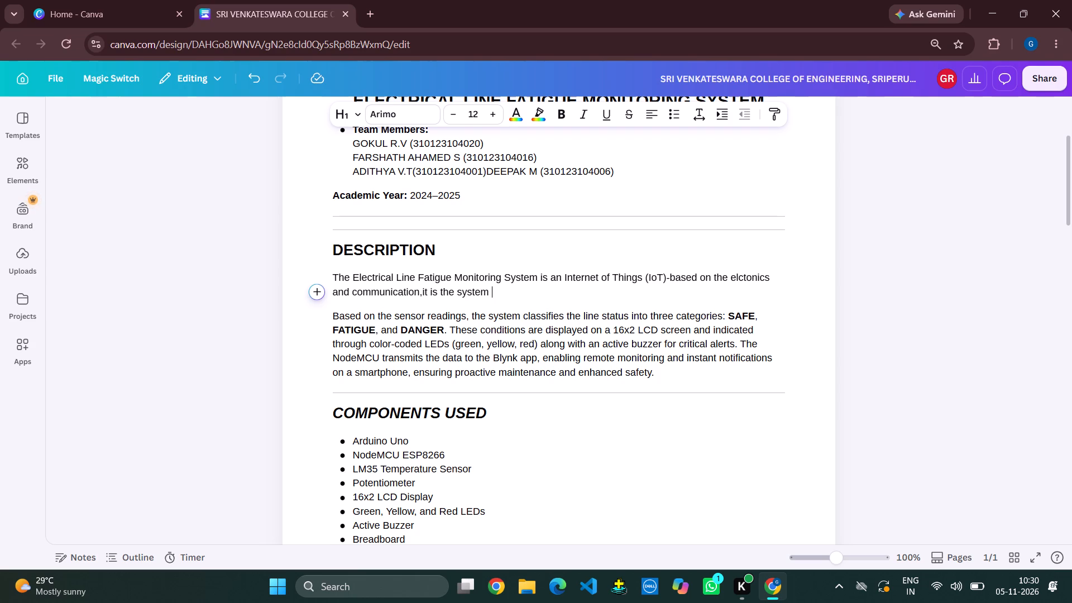
Extend the sentence after "it is the system" with "where users can see the voltage alert in their mobile phones".
text(wher)
key(space)
key(BackSpace)
text(e users can see)
key(space)
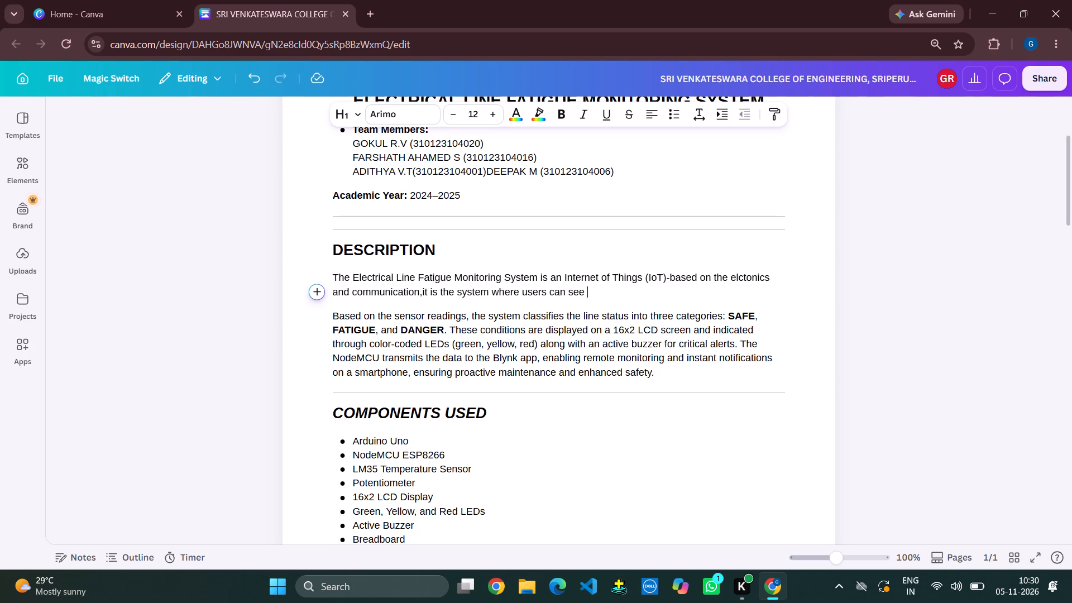
text(the)
key(space)
text(voltage)
key(space)
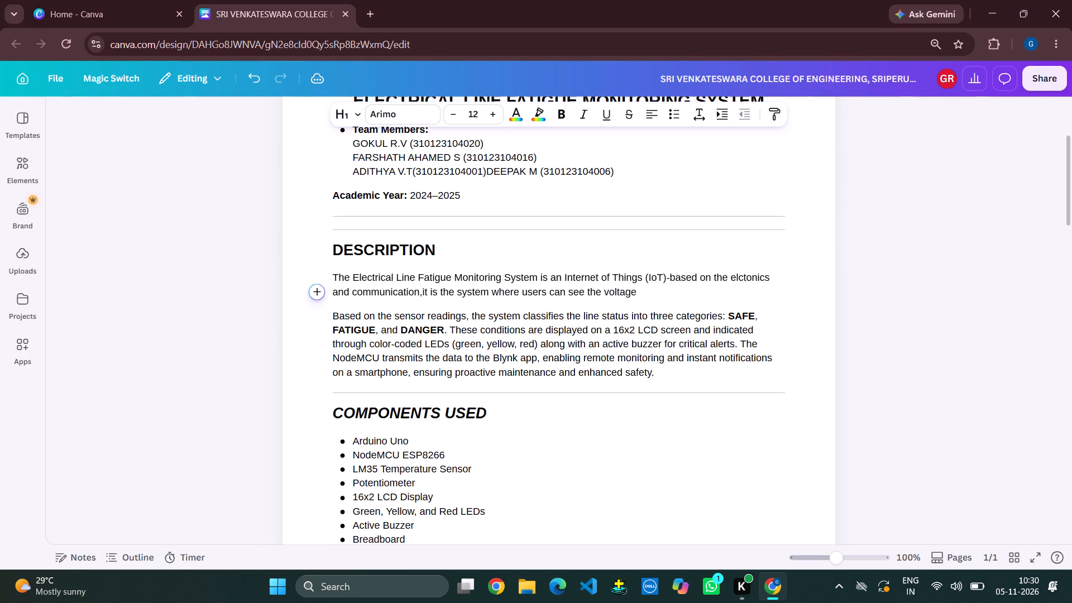
text(as)
key(BackSpace)
text(s)
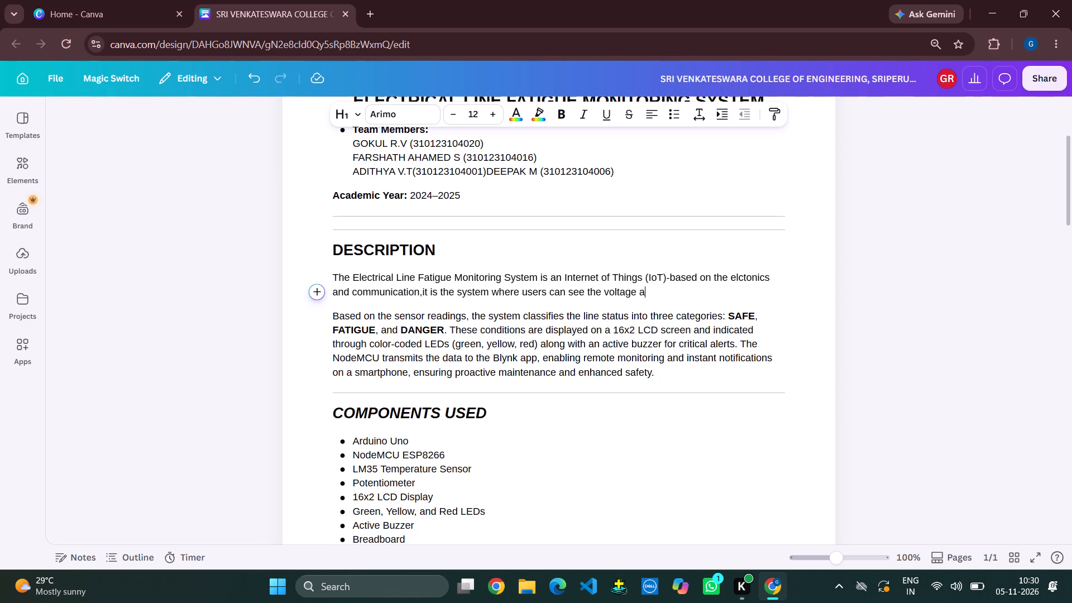
key(space)
key(BackSpace)
key(BackSpace)
key(BackSpace)
text(alert)
key(space)
text(in their mobile phones)
key(space)
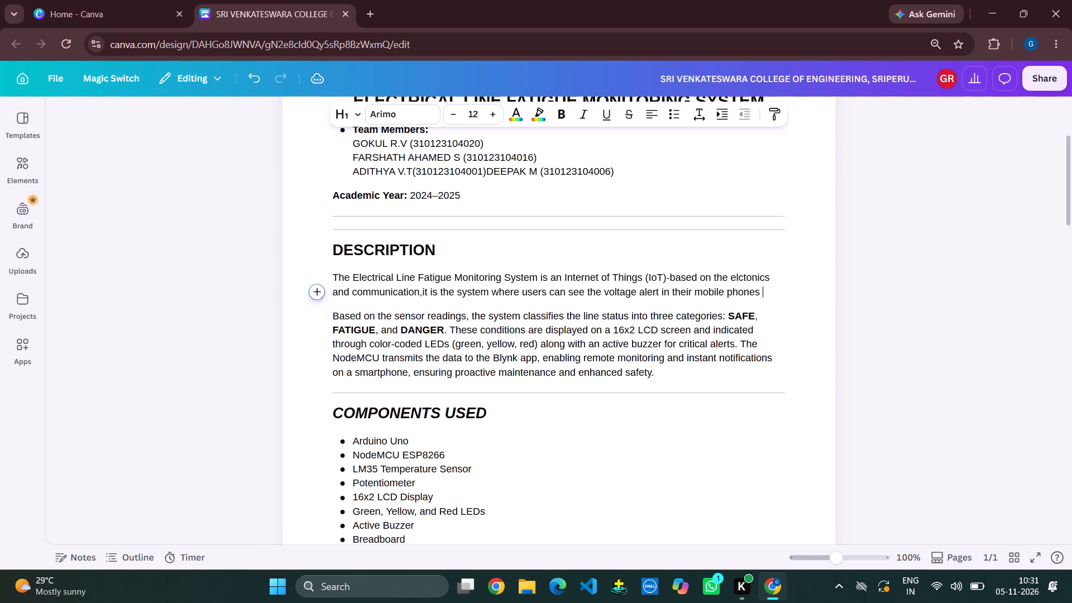
Continue the first DESCRIPTION paragraph after "mobile phones" with "and it is available for 24/7 monitoring".
text(and)
key(space)
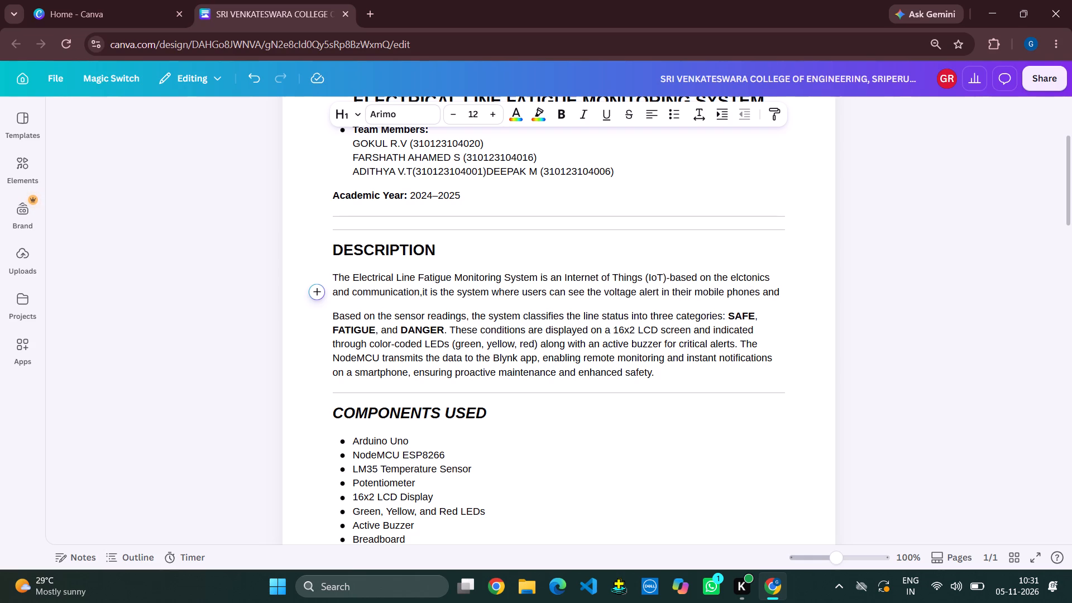
text(it)
key(space)
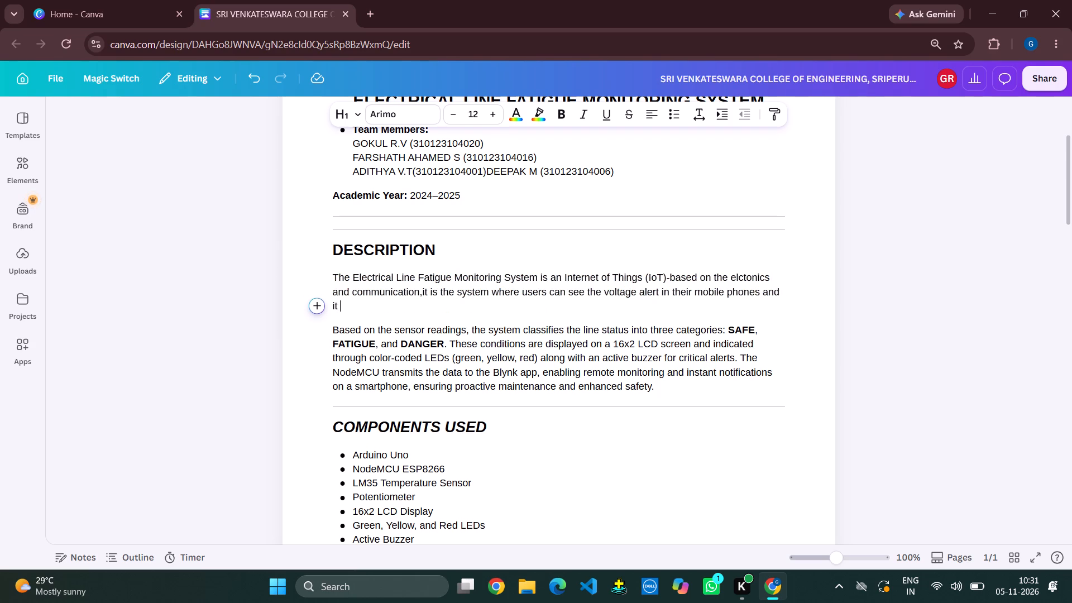
text(is avail)
text(able)
key(space)
text(for)
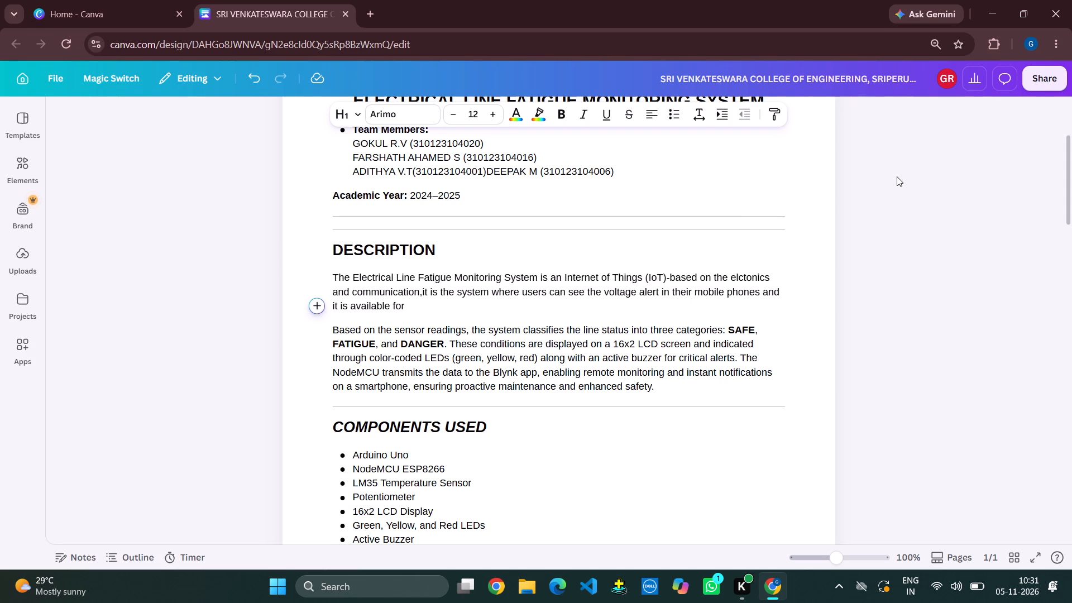
key(space)
key(2)
key(4)
text(?7)
key(space)
key(BackSpace)
key(BackSpace)
key(BackSpace)
key(slash)
text(7 moniro)
key(BackSpace)
key(BackSpace)
key(BackSpace)
text(itri)
key(BackSpace)
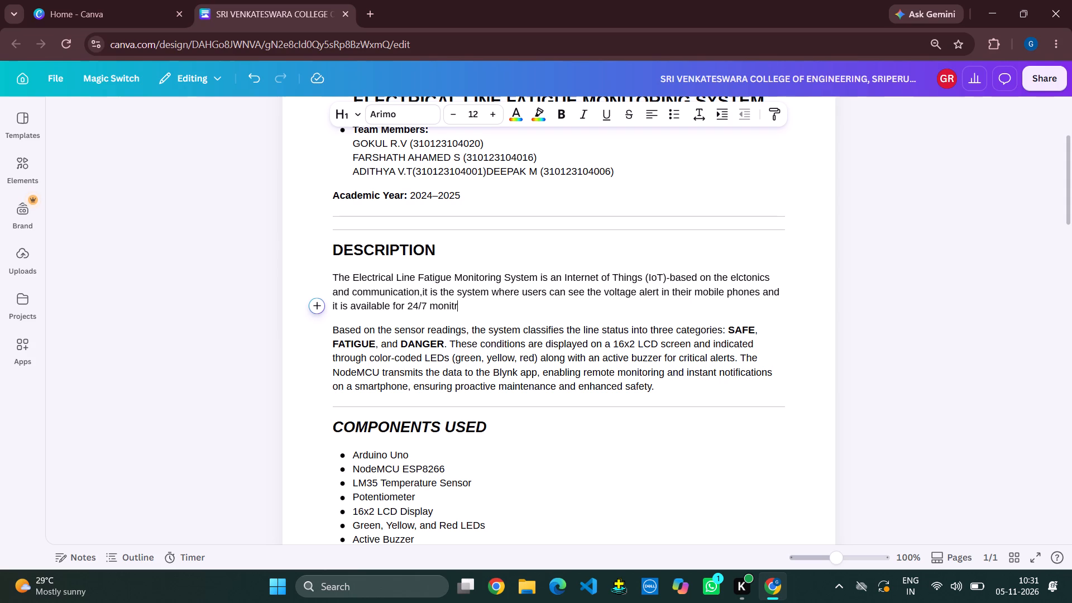
key(BackSpace)
text(oring)
Extend the paragraph after "24/7 monitoring" with ",without this peoples facing diffculties whenever the voltage increases and causing some effects,".
key(comma)
text(with)
text(out t)
text(his)
key(space)
text(peopls)
key(BackSpace)
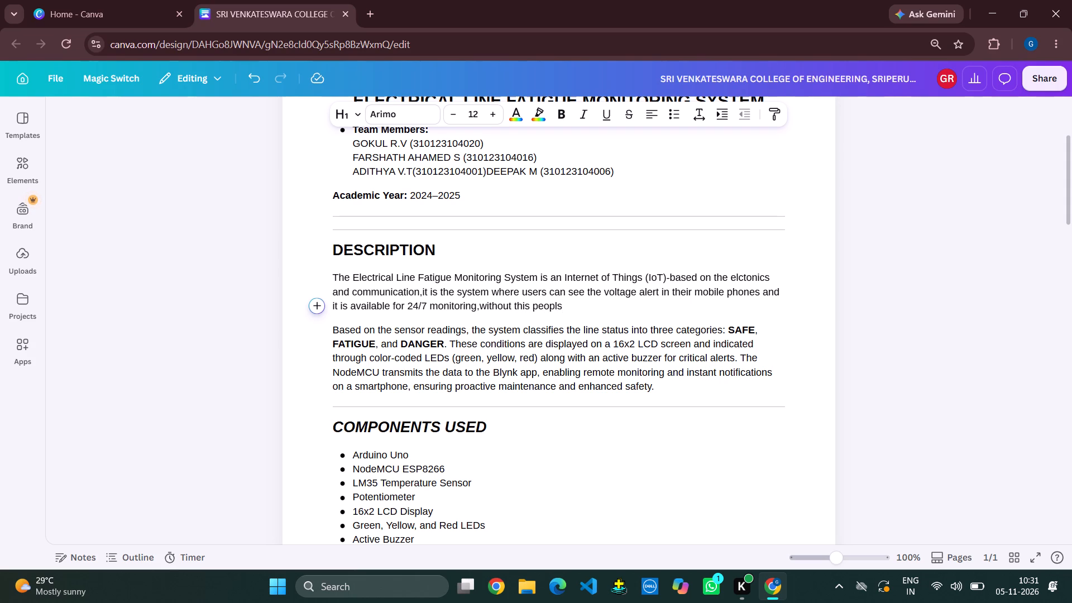
text(es facing diff)
text(cuol)
key(BackSpace)
key(BackSpace)
text(lties whenever the voltage increases and)
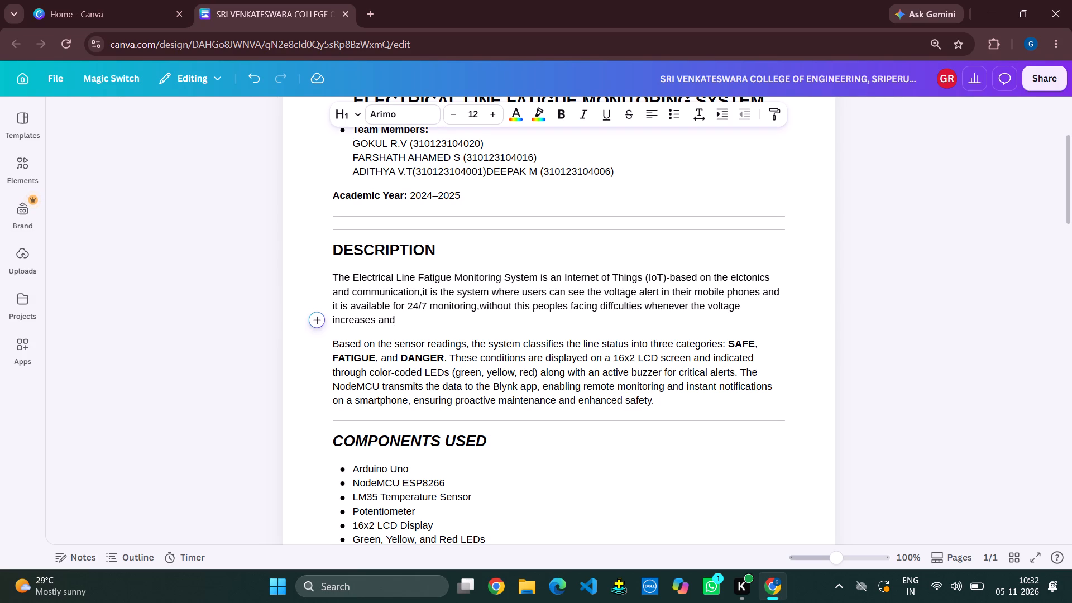
key(space)
text(causin)
text(g some effects)
key(comma)
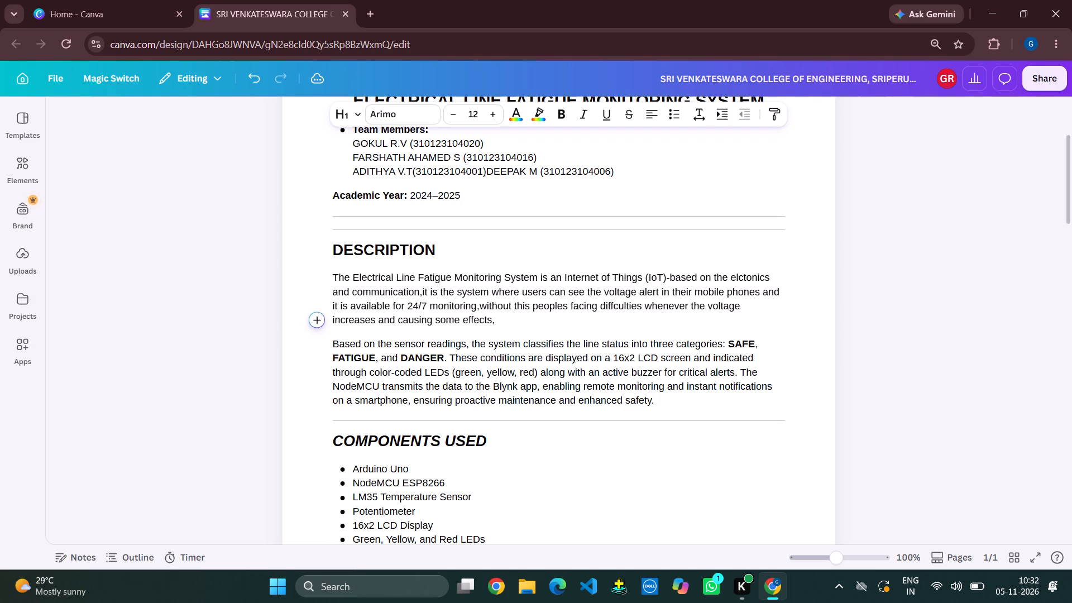
Continue the paragraph after "some effects," with "it is the best way to monitor voltage,it almost reduces the".
text(itr)
key(BackSpace)
key(space)
text(is the best)
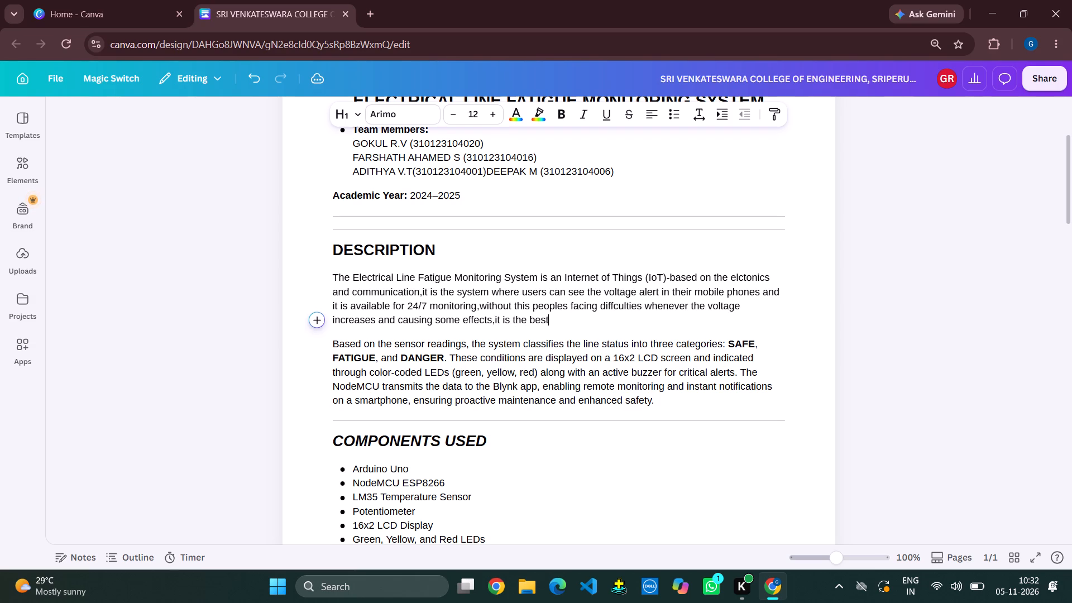
key(space)
text(way t)
text(o monitor)
key(space)
text(voltage,it almos)
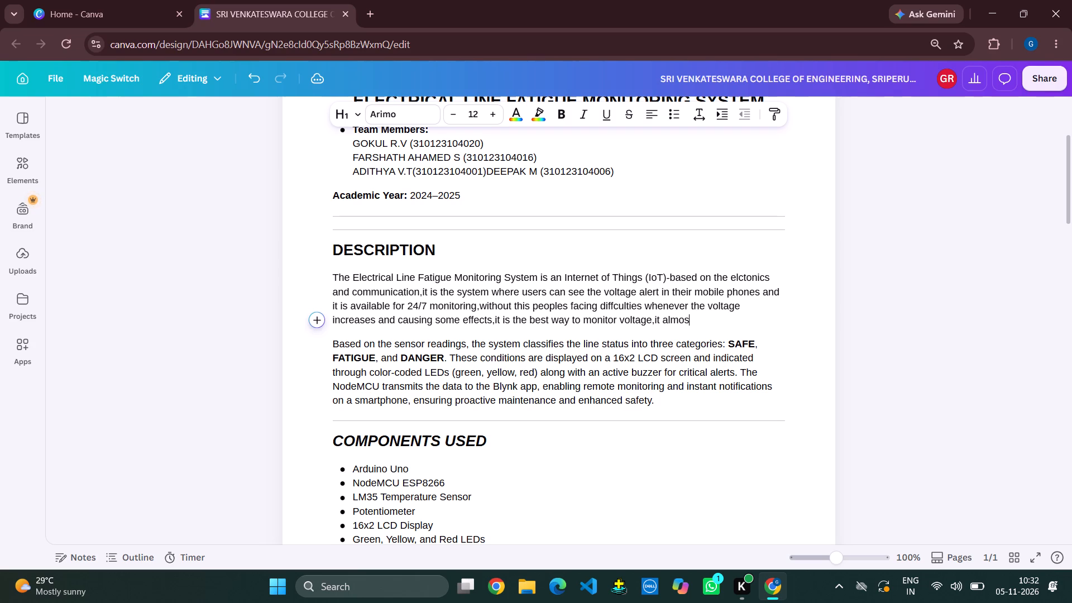
text(t reduces the)
key(space)
Extend the paragraph after "almost reduces the" with "manual work,even the trippers are already there".
text(manual work,even the trippers are)
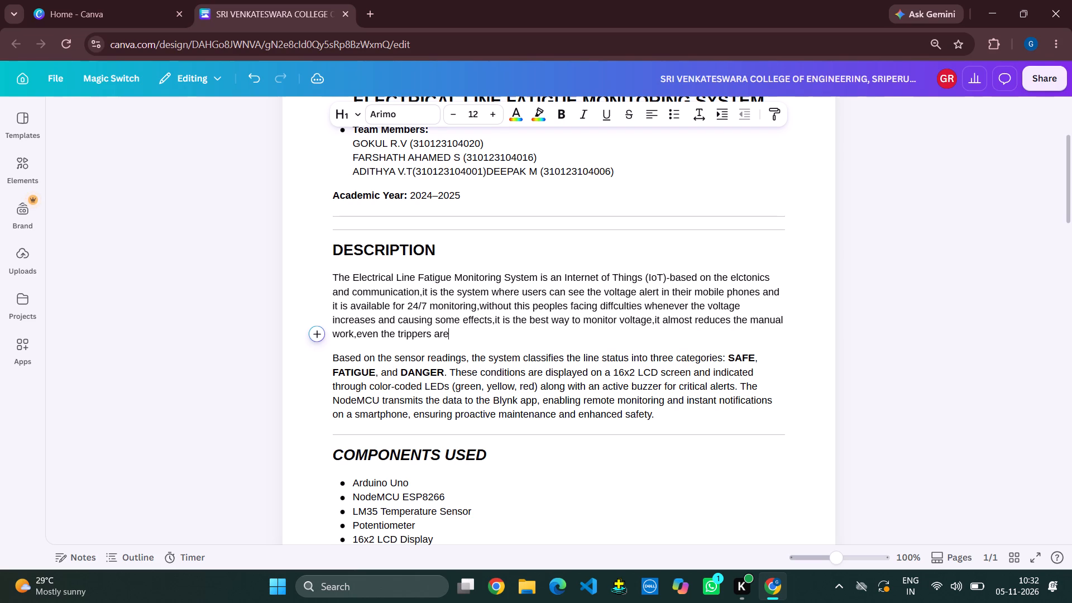
key(space)
text(alreda)
key(BackSpace)
text(ad)
key(BackSpace)
key(BackSpace)
key(BackSpace)
text(ady there)
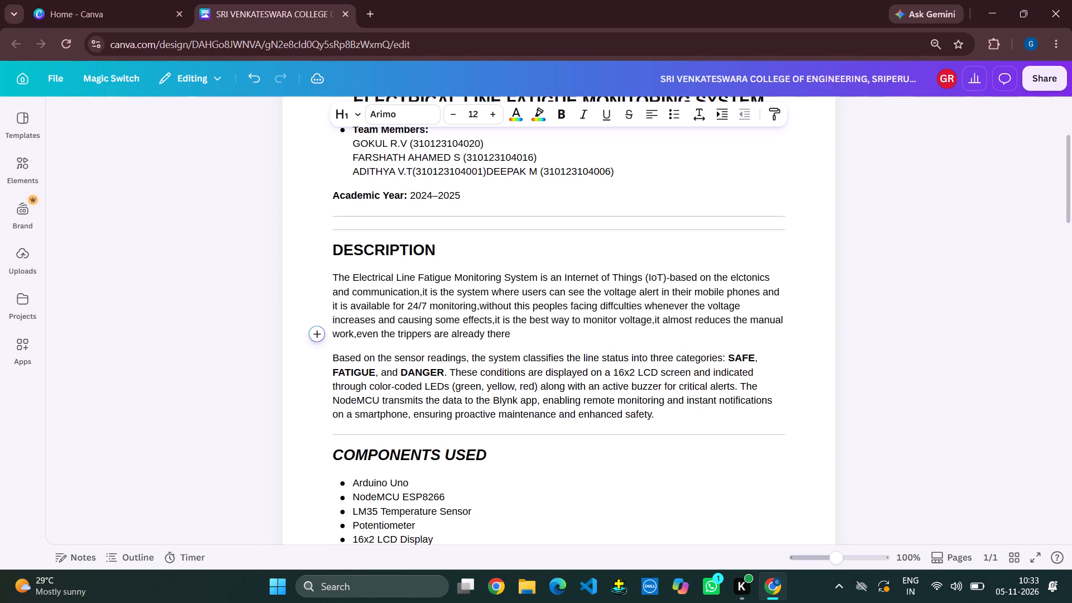
Insert the word "though" between "even" and "the trippers" in the first DESCRIPTION paragraph.
key(Left)
key(Left)
key(Left)
key(Left)
key(Left)
key(Left)
key(Left)
key(Left)
key(Left)
key(Left)
key(Left)
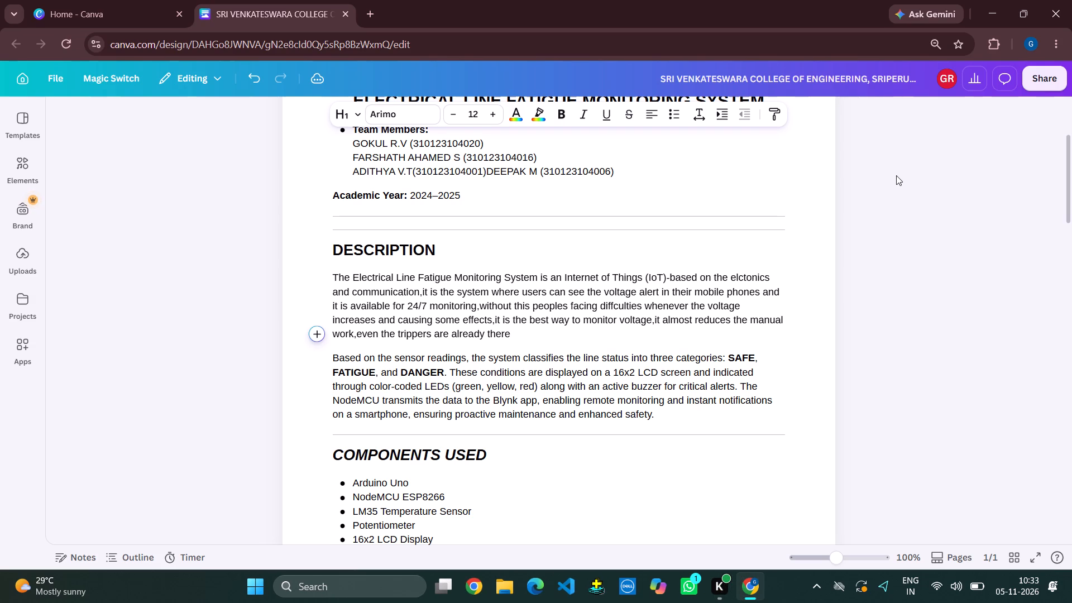
key(Left)
key(Left)
key(Left)
key(Left)
key(Left)
key(Left)
key(Left)
key(Left)
key(Left)
key(Left)
key(Left)
key(Left)
key(Left)
key(Left)
key(Left)
key(Left)
key(Left)
key(Left)
key(Left)
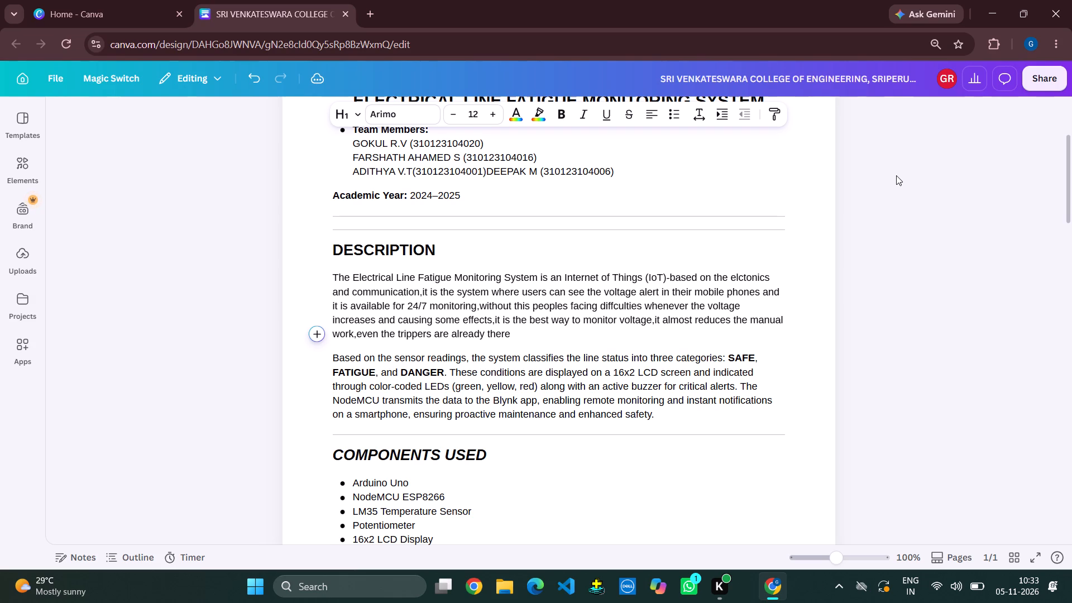
text(though)
key(space)
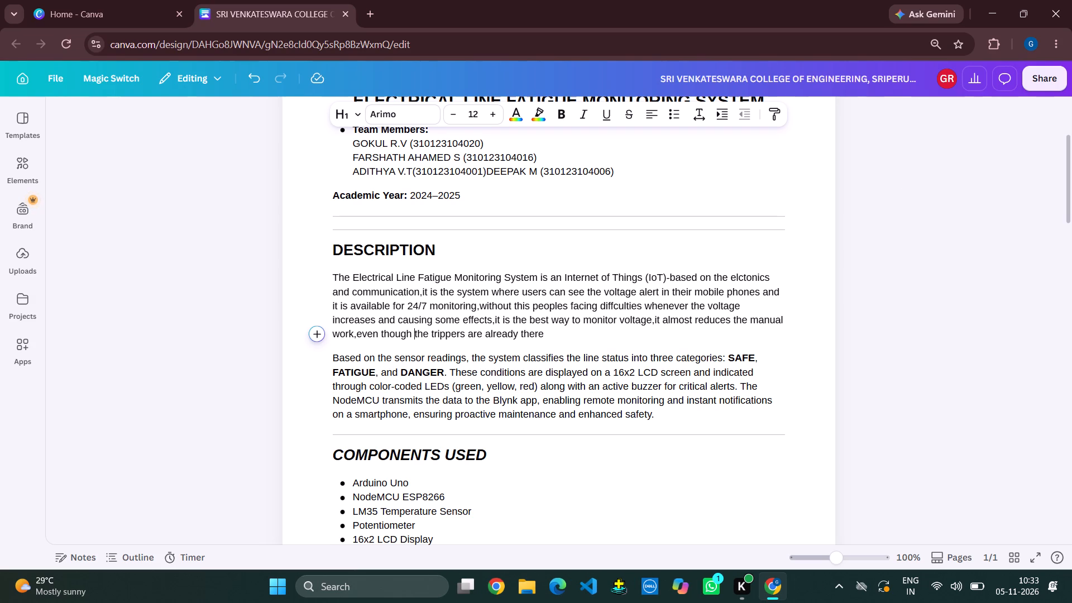
At the end of the first DESCRIPTION paragraph, add ",but if voltage increases and firing happens then only trippers do the work".
key(Right)
key(Right)
key(Right)
key(Right)
key(Right)
key(Right)
key(Right)
key(Right)
key(Right)
key(Right)
key(Right)
key(Right)
key(Right)
key(Right)
key(Right)
key(Right)
key(Right)
key(Right)
key(Right)
key(Right)
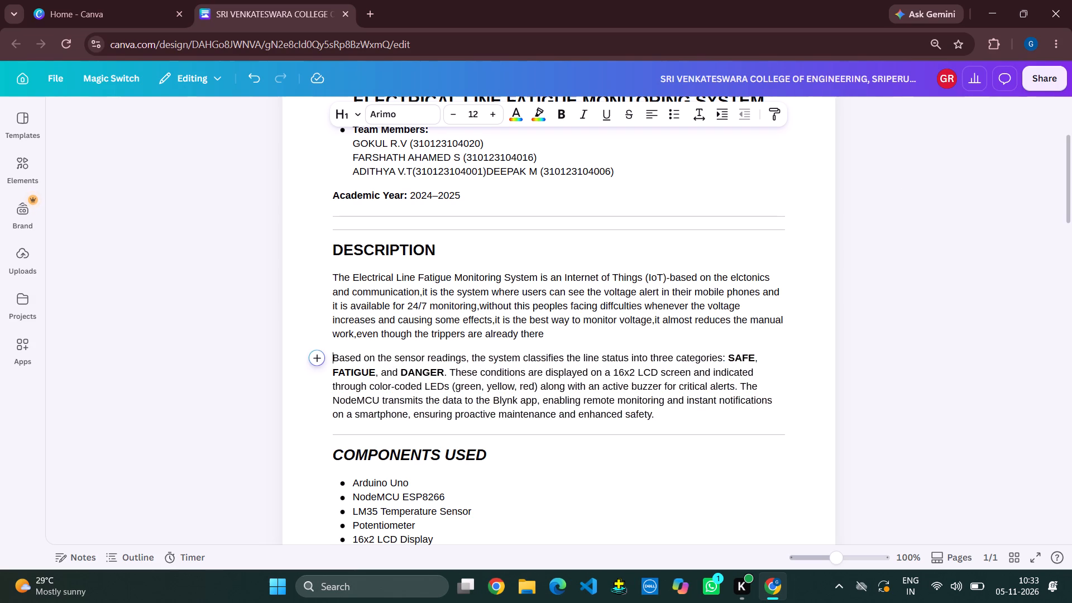
key(Left)
text(,but)
key(space)
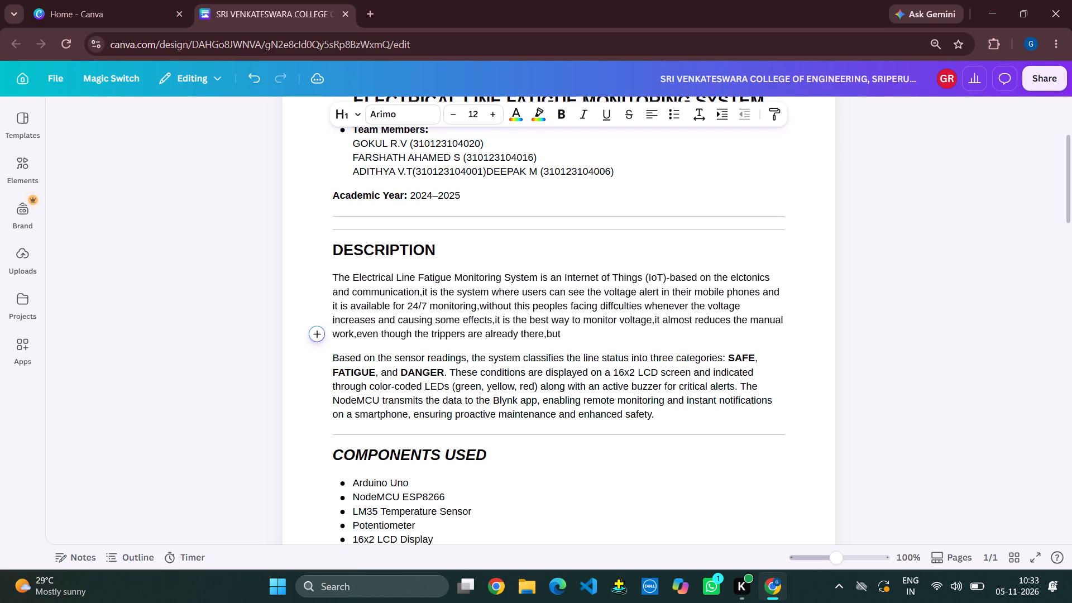
text(if)
key(space)
text(voltag)
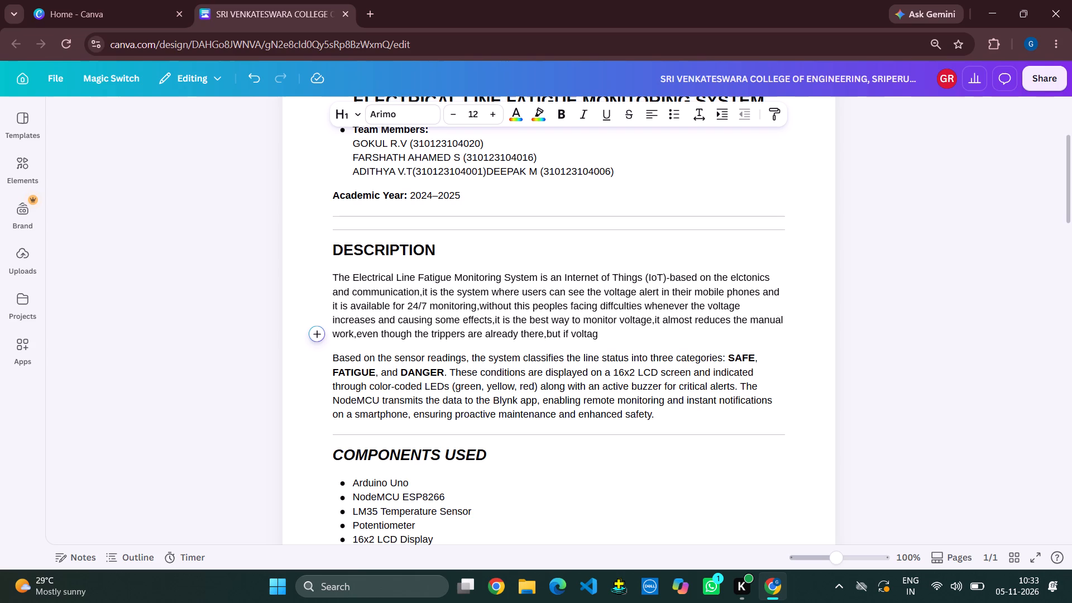
text(e increases and)
key(space)
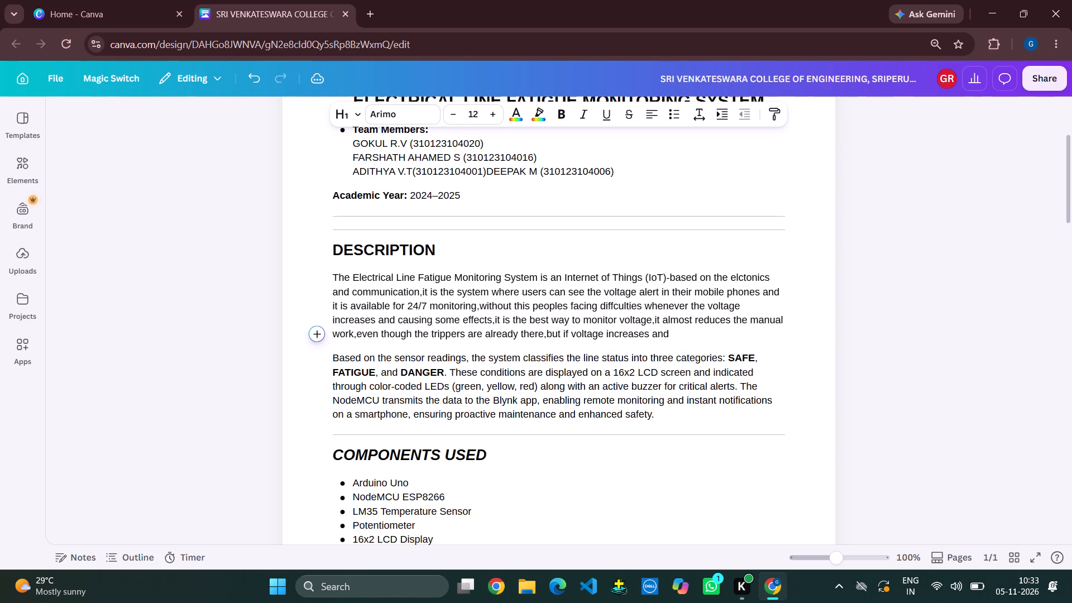
text(fire)
key(BackSpace)
text(ing g)
key(BackSpace)
text(happens then only)
key(space)
text(trippers do the)
key(space)
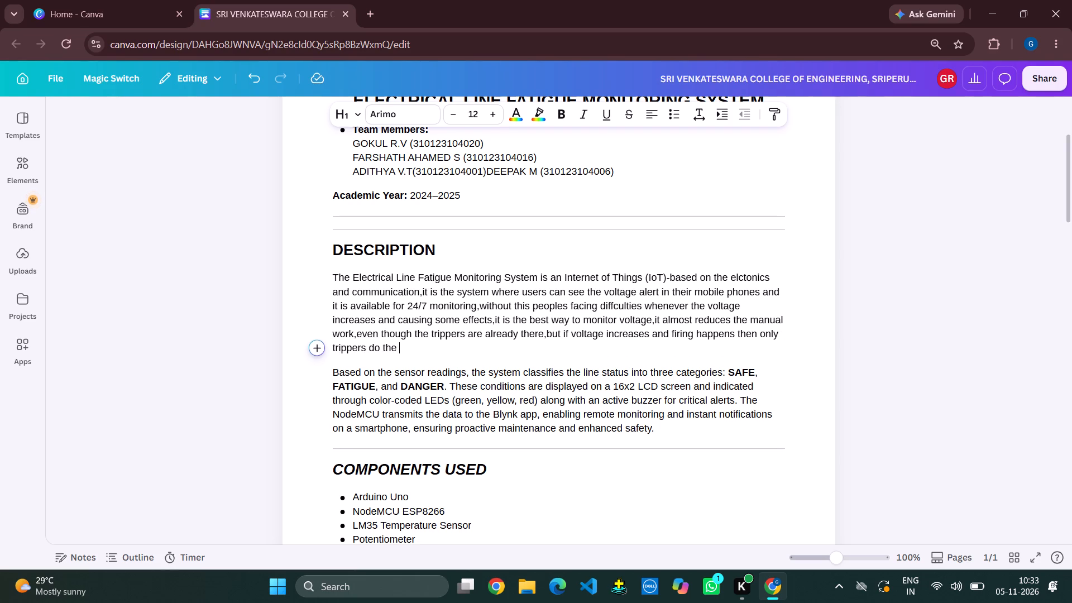
text(work)
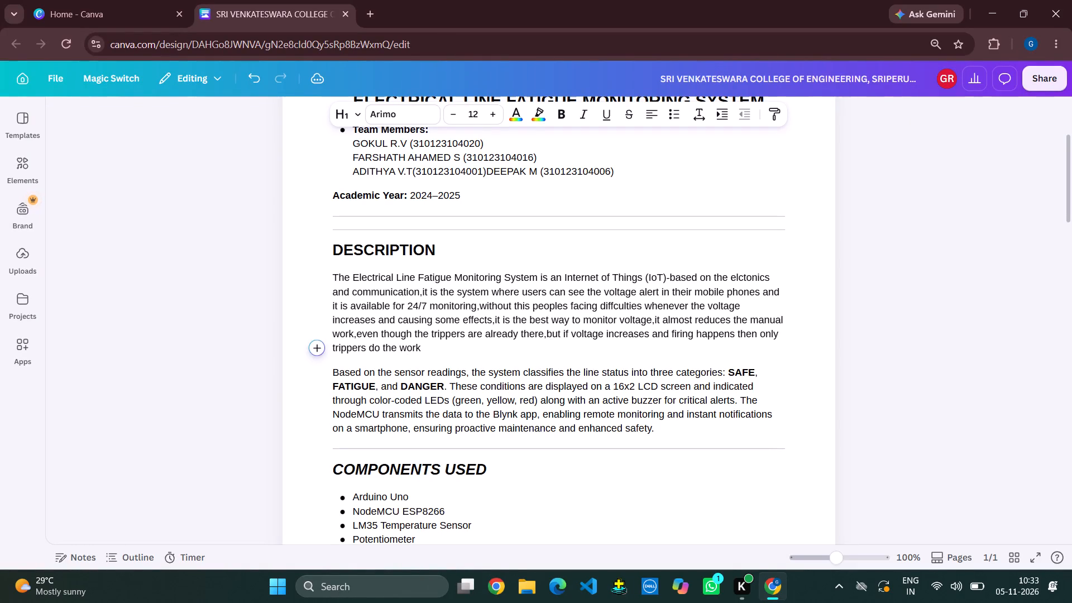
At the end of the first DESCRIPTION paragraph, add ",in other words if any incident start then only tripper do the job".
key(comma)
text(in other words if any incident start the)
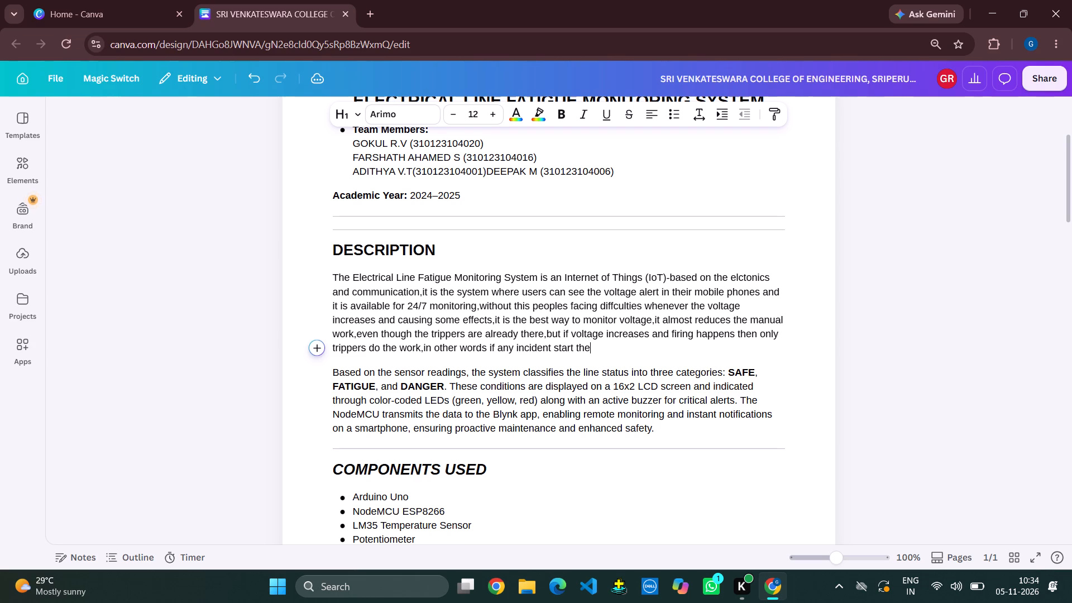
text(n only tripper)
key(space)
text(do the job)
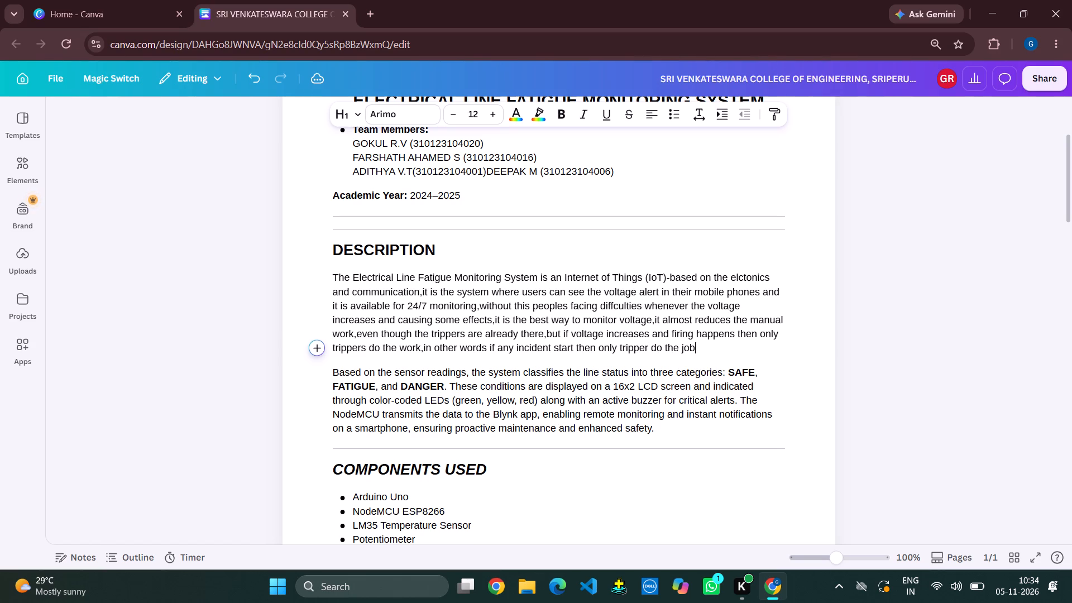
Continue the first DESCRIPTION paragraph after "do the job" with ",but our sytem always monitor voltage".
text(,but)
key(space)
text(our syyst)
key(BackSpace)
key(BackSpace)
key(BackSpace)
text(tem)
key(space)
text(always)
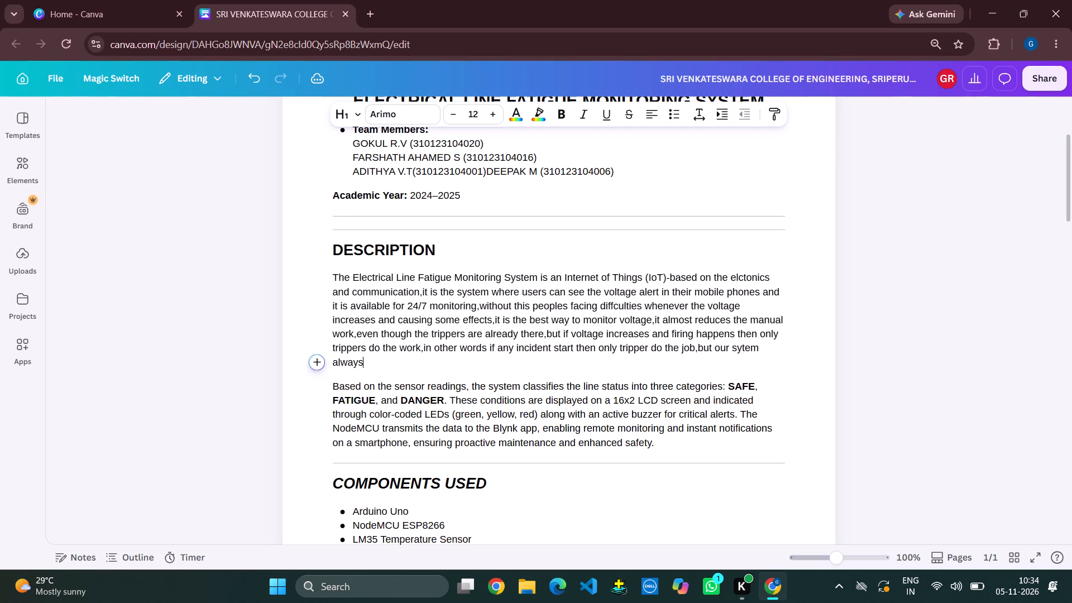
key(space)
text(monitor voltage)
Extend the paragraph after "always monitor voltage" with ",it predicts the future voltage increasing possibilty".
text(,it is the be)
key(BackSpace)
key(BackSpace)
key(BackSpace)
key(BackSpace)
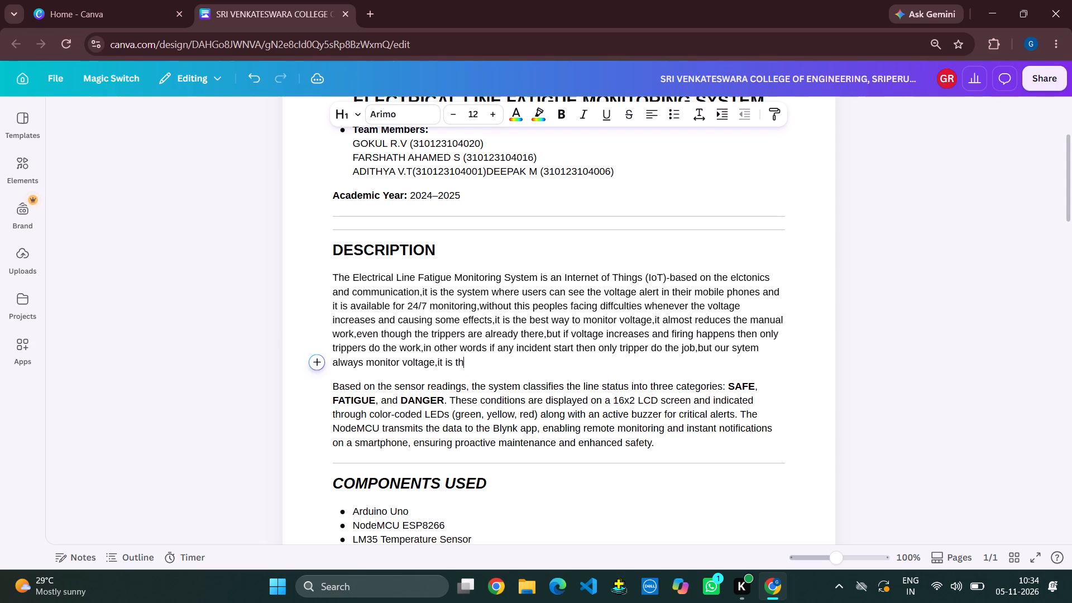
key(BackSpace)
key(BackSpace)
key(BackSpace)
key(BackSpace)
key(BackSpace)
key(BackSpace)
key(BackSpace)
key(BackSpace)
text(it)
key(space)
text(predicts)
key(space)
text(the future)
key(space)
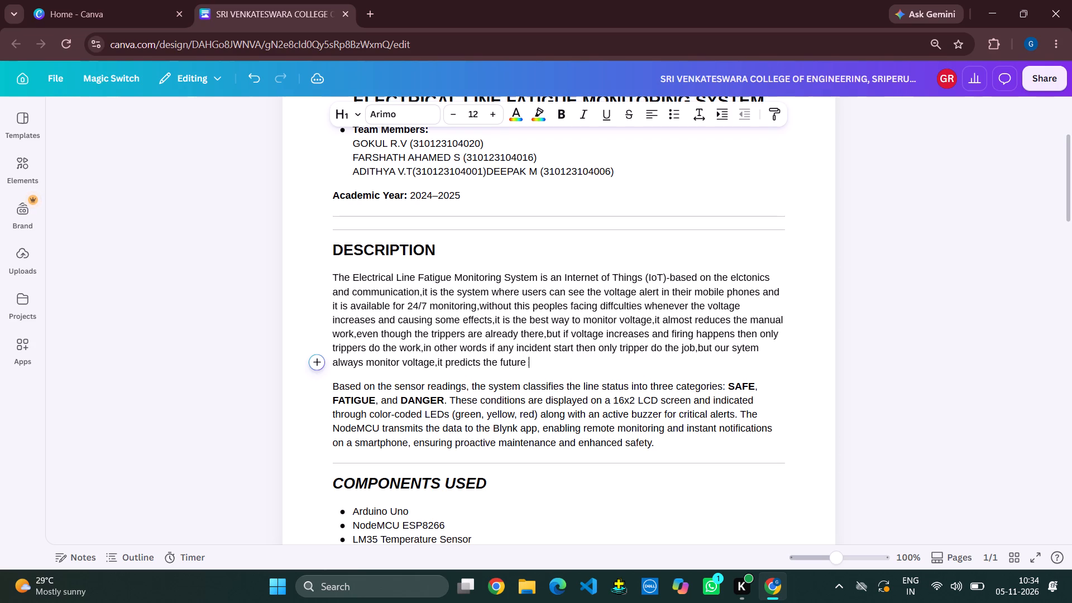
text(voltage increasig)
key(BackSpace)
text(ng pod)
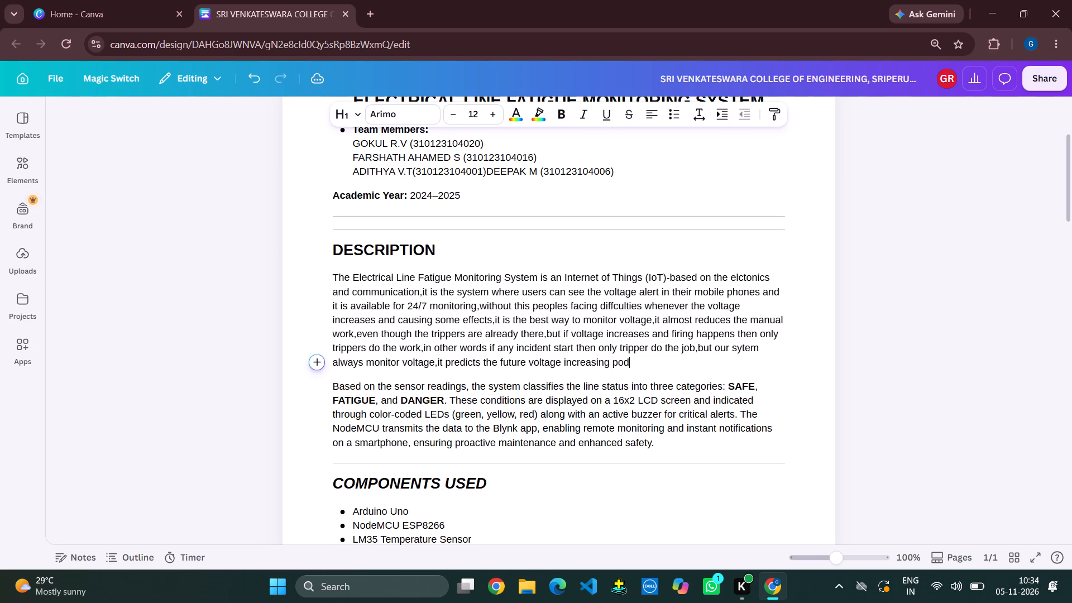
key(BackSpace)
text(ssibilty)
Add ",so we can stop the passing current if it going to increase" to the end of the first DESCRIPTION paragraph.
text(,so we can stop)
key(space)
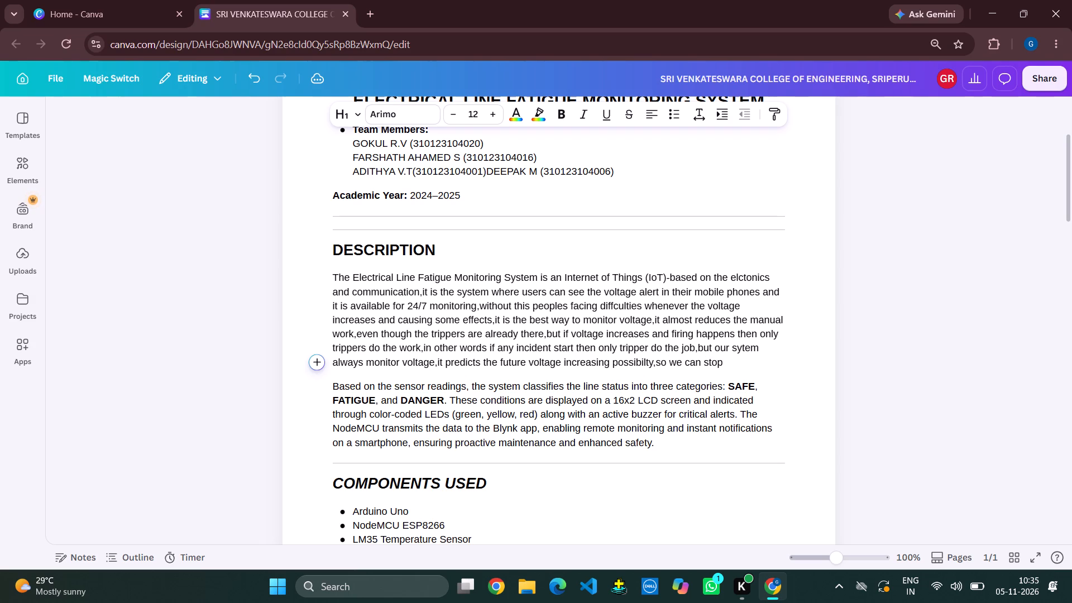
text(the)
key(space)
text(passing curren)
key(space)
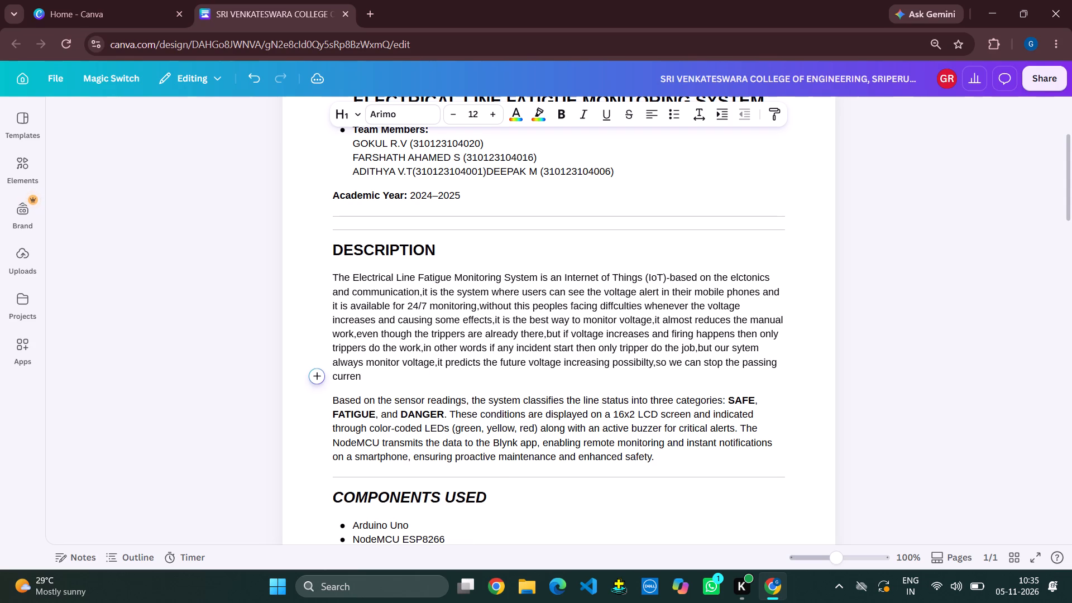
key(BackSpace)
text(t)
key(space)
key(w)
key(BackSpace)
text(if it going to)
key(space)
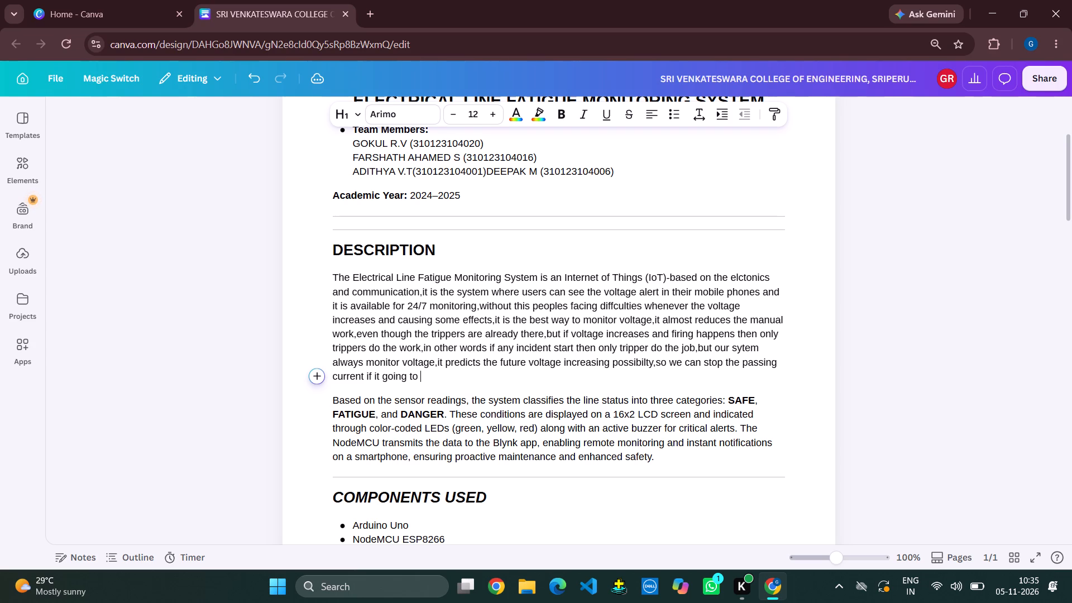
text(increase)
Insert "without anything happen bad ," before "if it going to increase" in the paragraph's last line.
key(Left)
key(Left)
key(Left)
key(Left)
key(Left)
key(Left)
key(Left)
key(Left)
key(Left)
key(Left)
key(Left)
key(Left)
key(Left)
key(Left)
key(Left)
key(Left)
key(Left)
key(Left)
key(Left)
key(Left)
key(Left)
key(Left)
key(Left)
text(with)
text(out any)
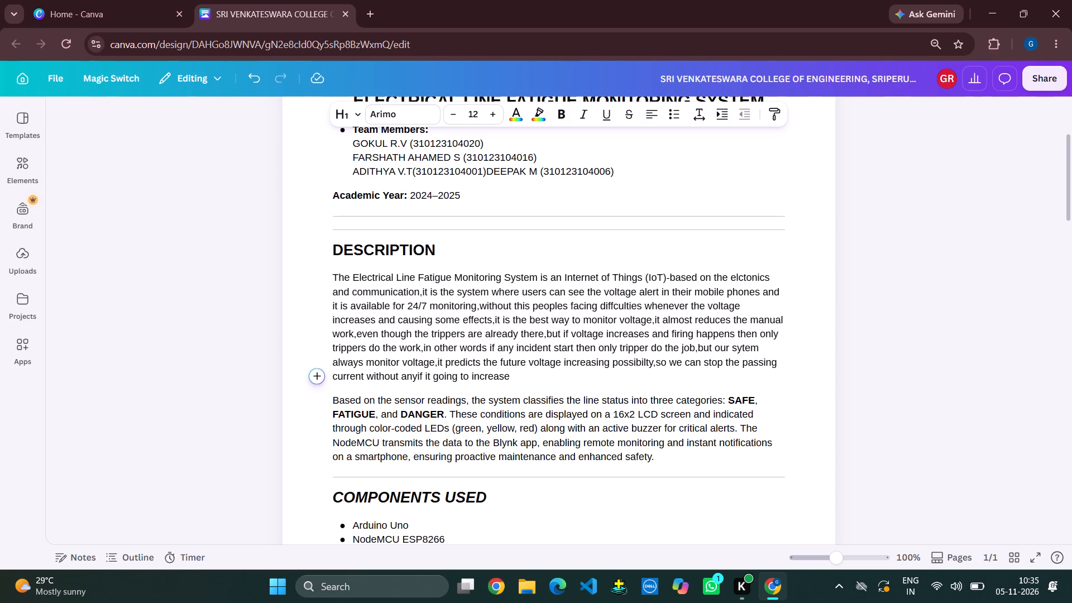
text(thing happen)
key(space)
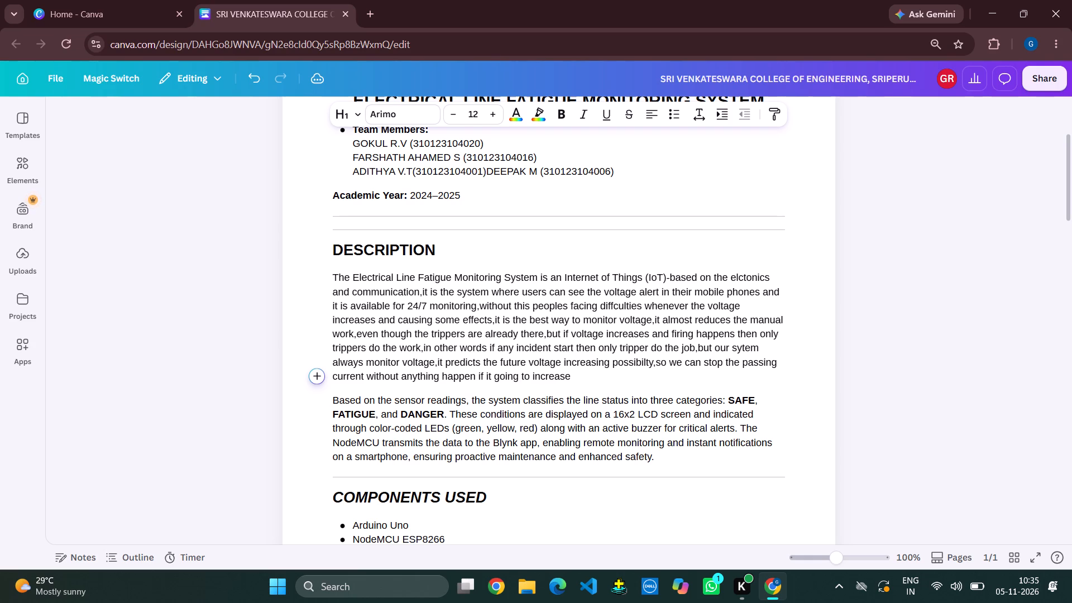
text(bad)
key(space)
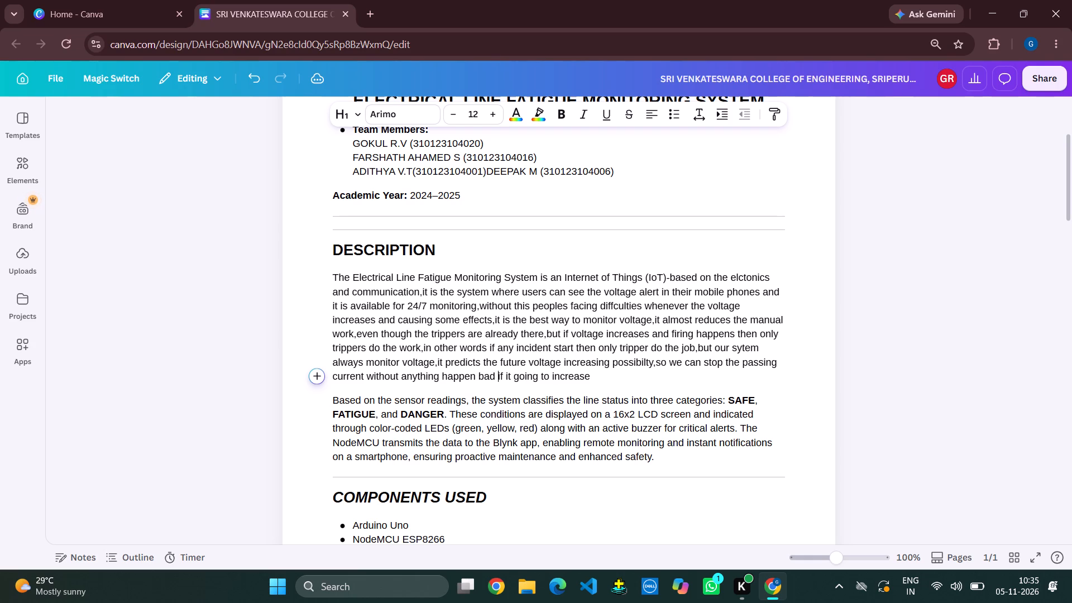
text(,)
End the first DESCRIPTION paragraph with a period after "increase".
key(Right)
key(Right)
key(Right)
key(Right)
key(Right)
key(Right)
key(Right)
key(Right)
key(Right)
key(Right)
key(Right)
key(Right)
key(Right)
key(Right)
key(Right)
key(Right)
key(Right)
key(Right)
key(Right)
key(Right)
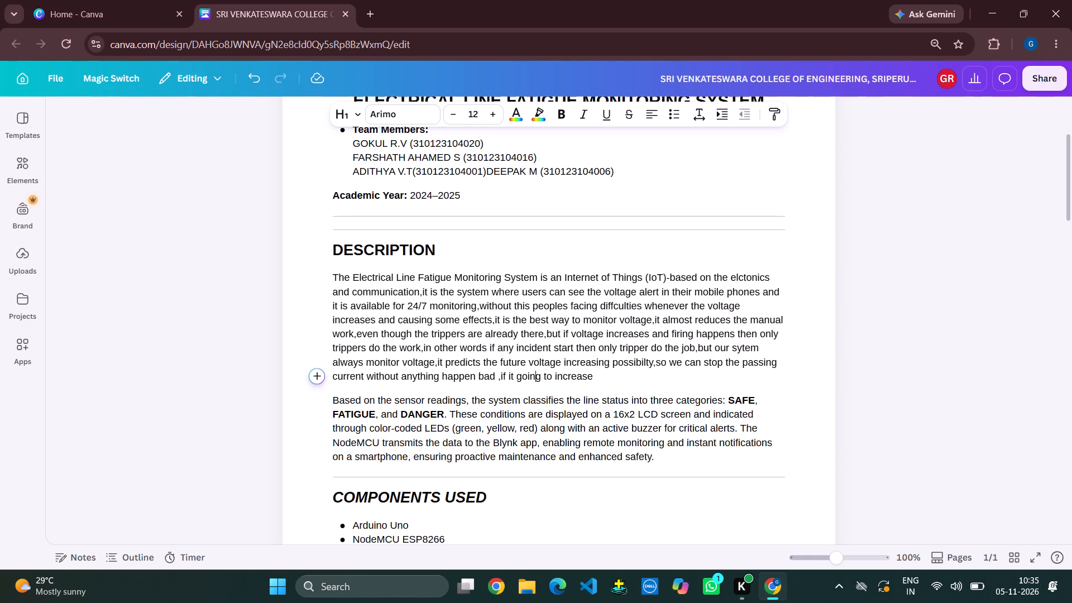
key(Left)
key(Left)
key(Left)
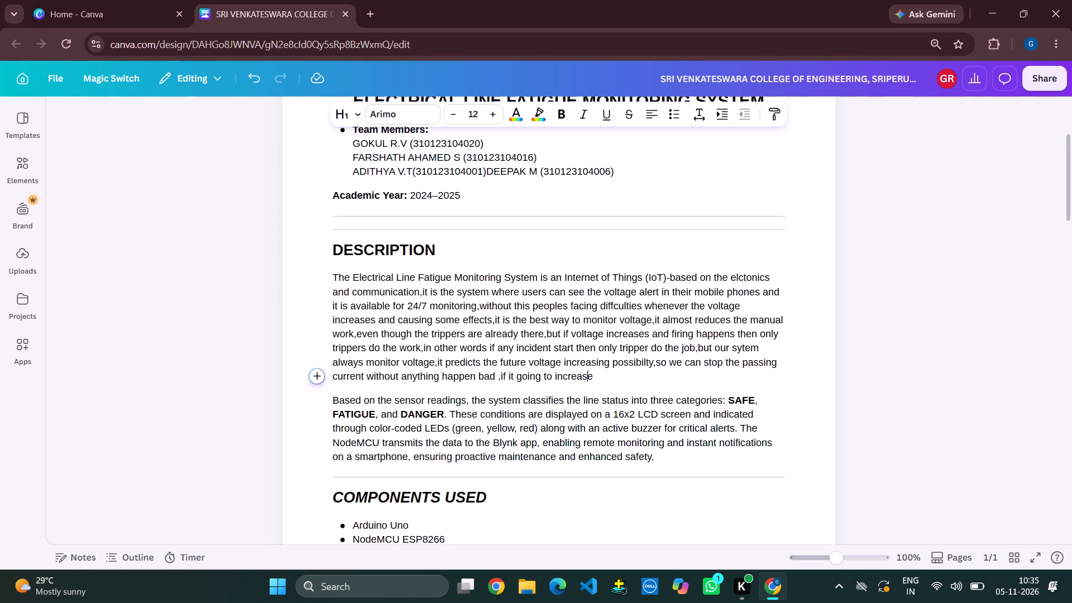
key(Left)
key(Right)
key(Right)
key(period)
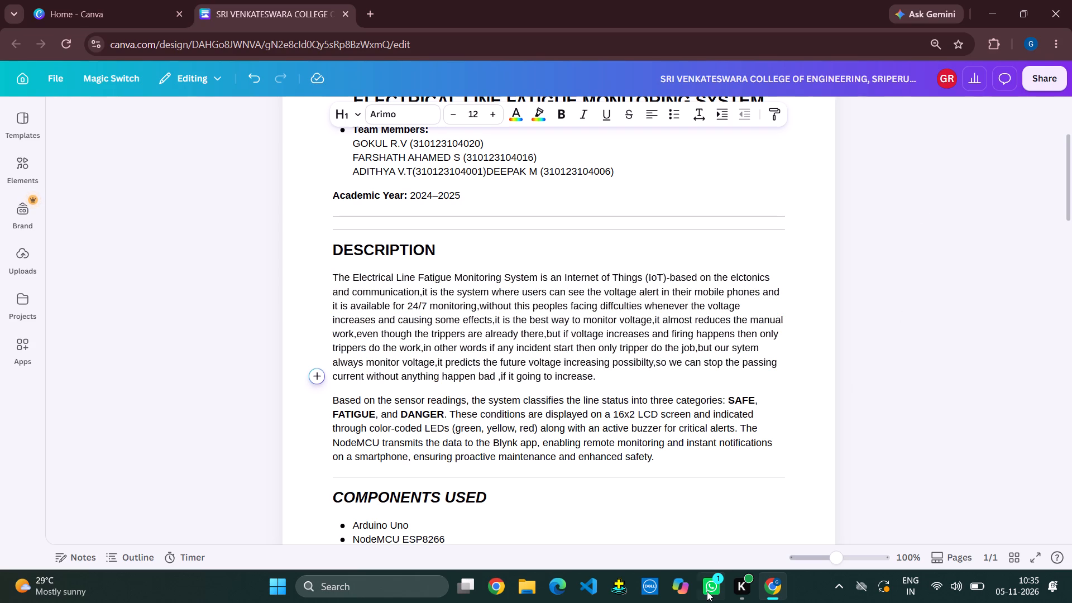
Switch to WhatsApp.
click(707, 591)
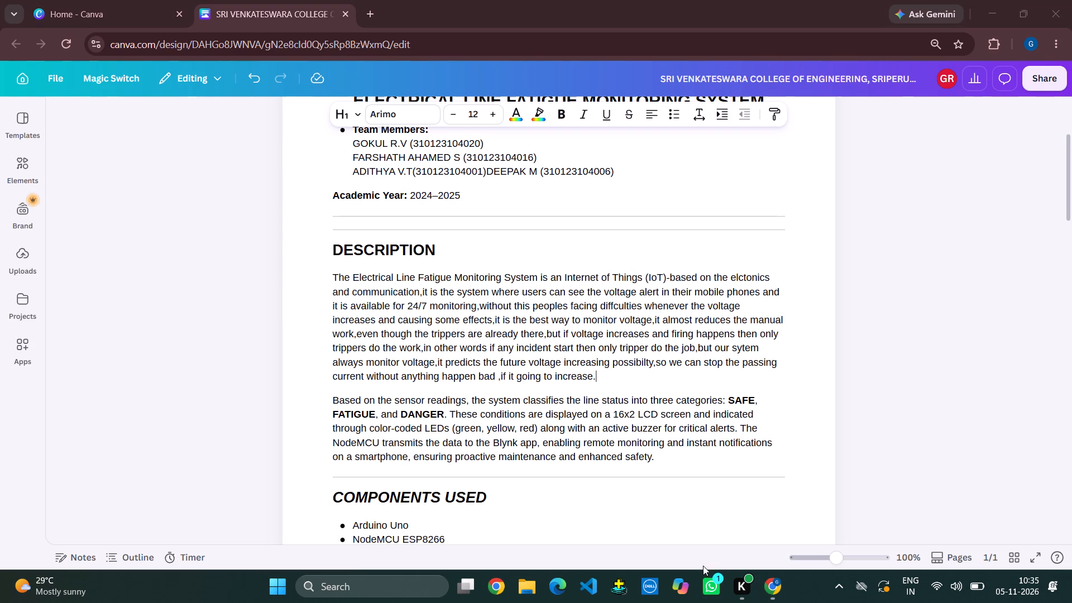
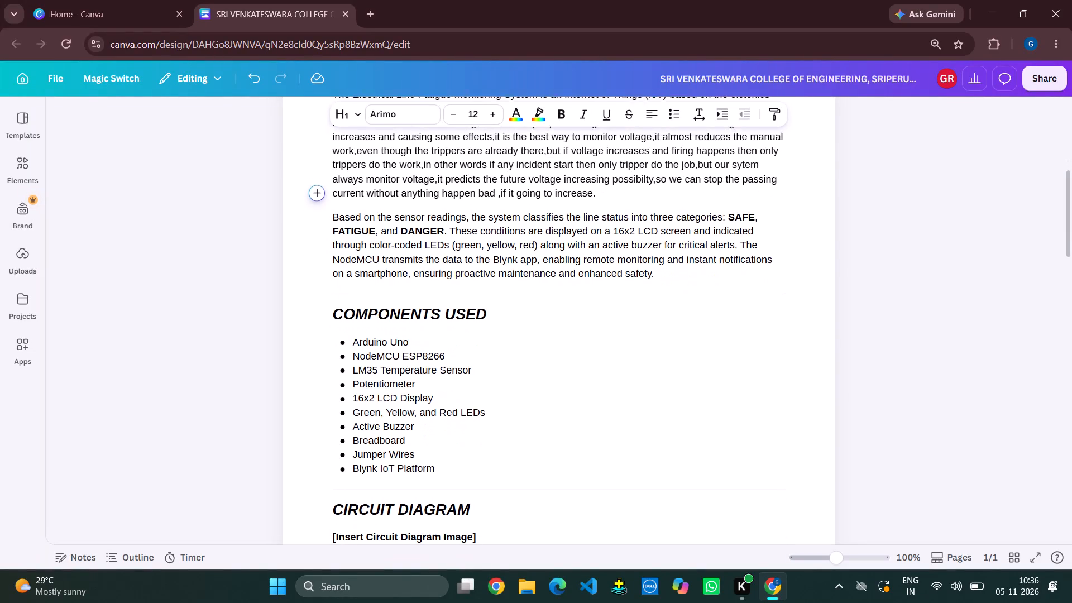
Remove the italic formatting from the COMPONENTS USED heading.
click(446, 344)
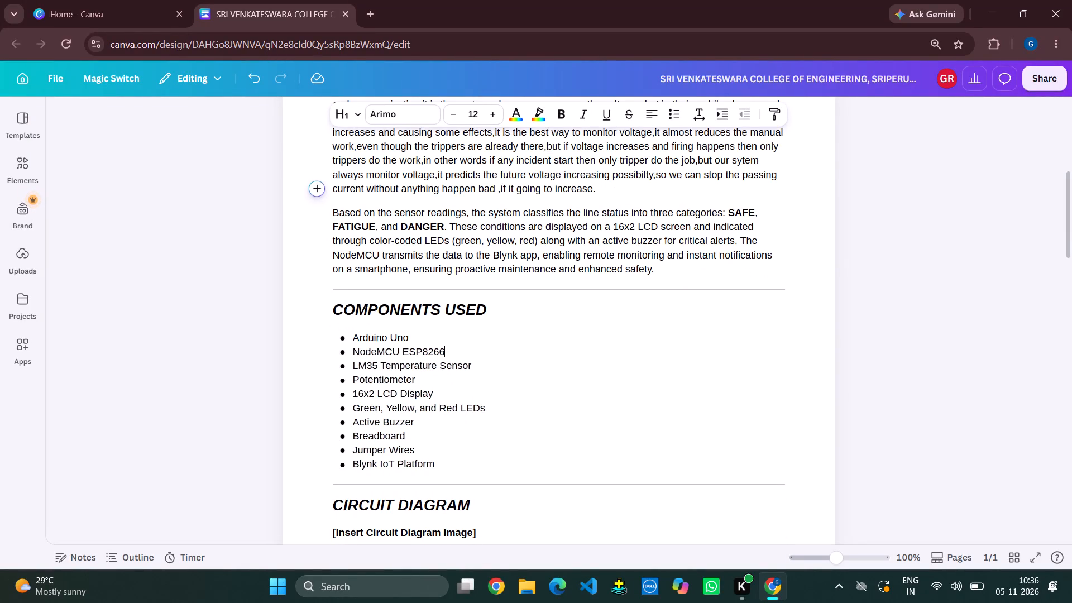
drag(482, 312, 330, 305)
click(583, 110)
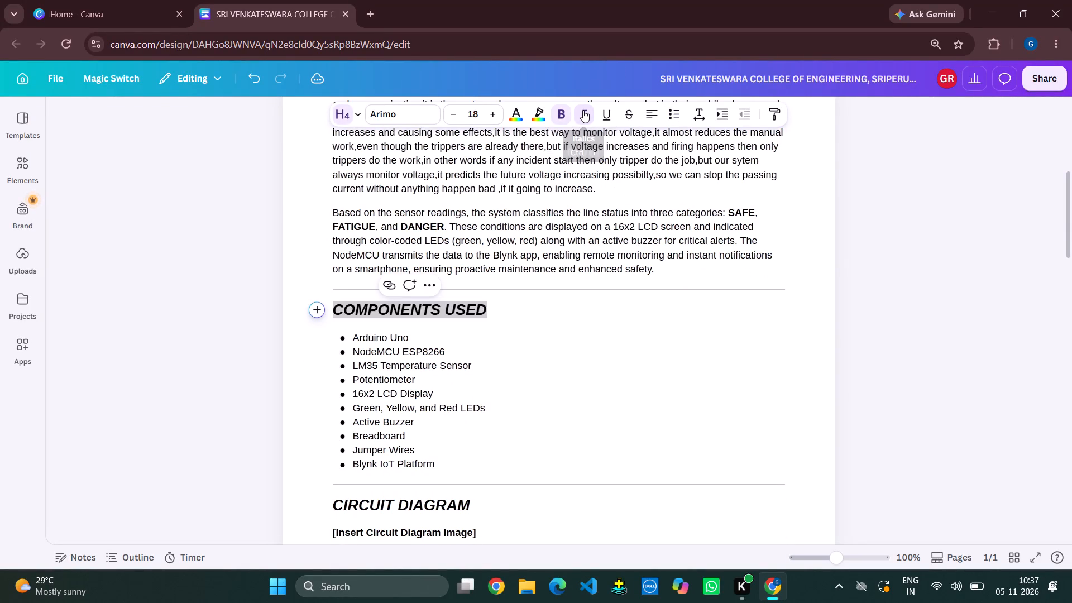
click(546, 312)
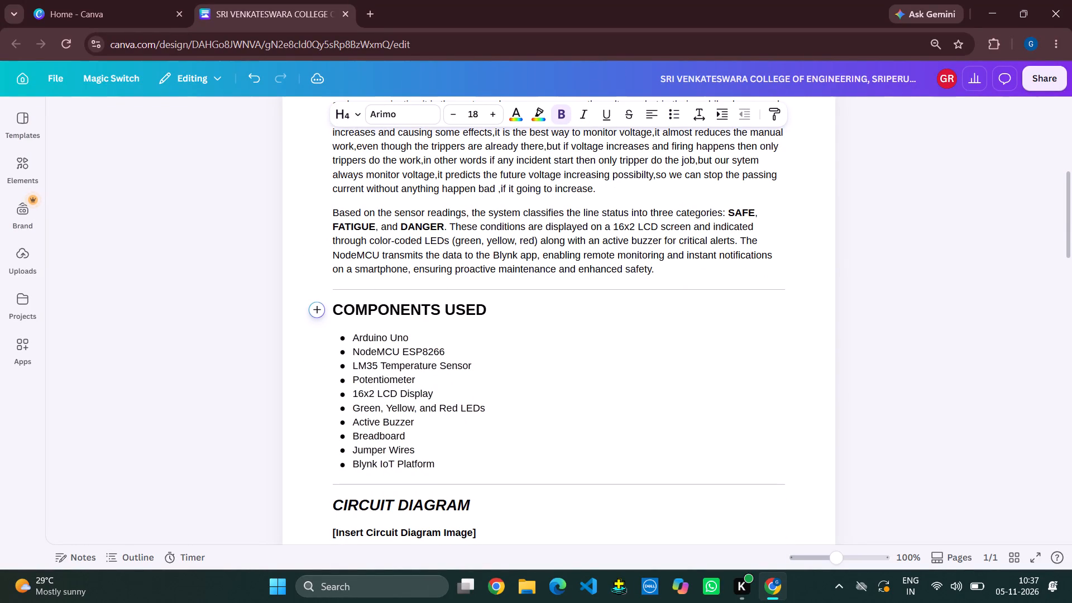
Add a bullet at the end of the CONCLUSION list reading "in the conclusion,the sytem really reduces the work".
key(Down)
key(Down)
key(Down)
scroll(546, 312, down, 2)
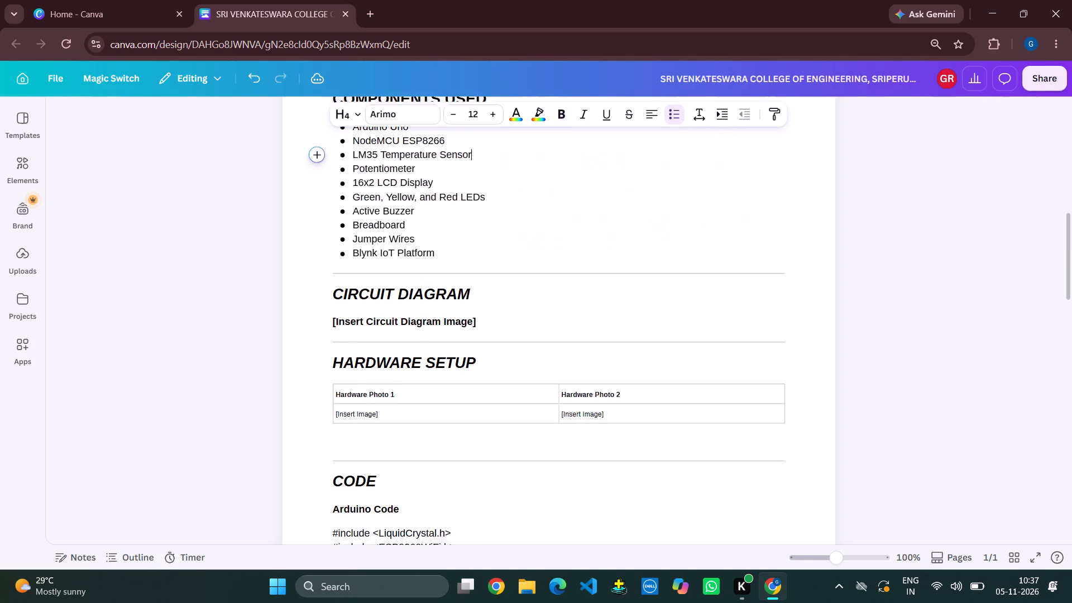
scroll(546, 312, down, 3)
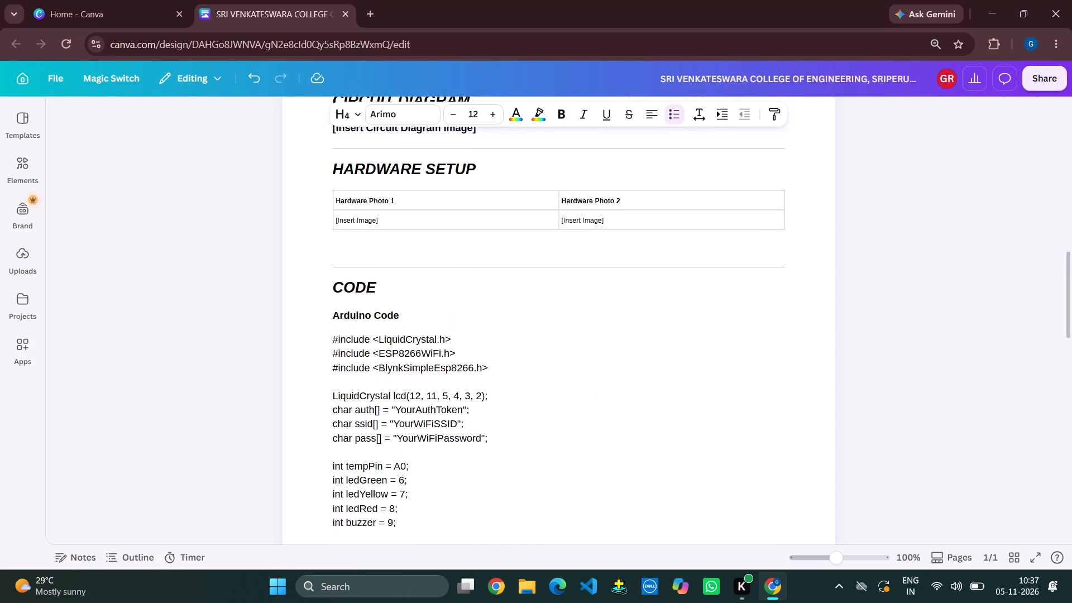
scroll(498, 351, down, 2)
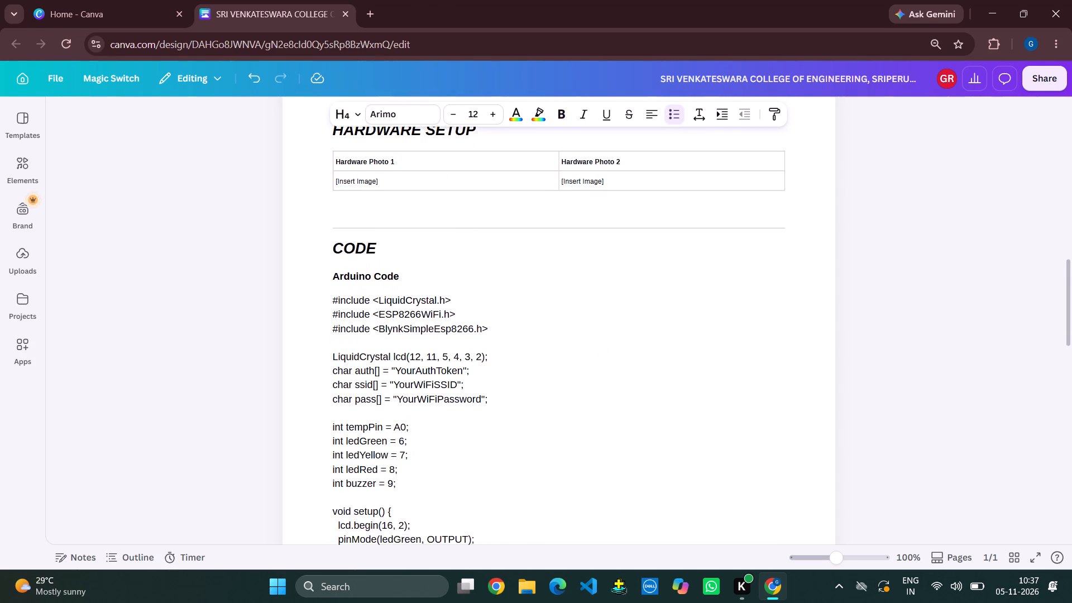
scroll(498, 351, down, 6)
scroll(498, 351, up, 1)
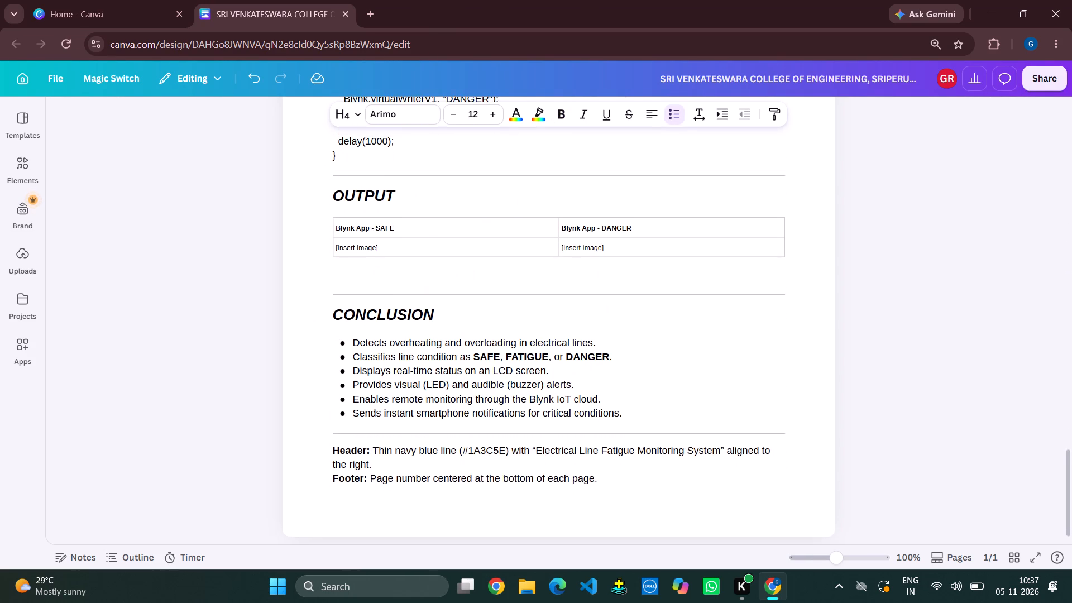
scroll(498, 351, up, 1)
click(629, 432)
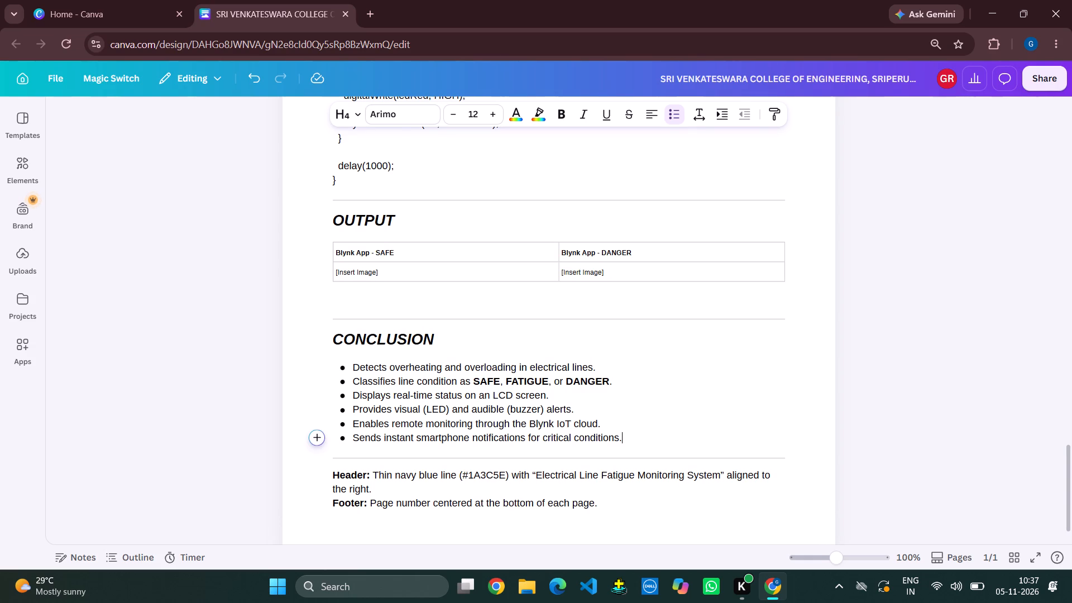
key(Return)
text(in the co)
text(nclusion,the sytem really reduces the)
key(space)
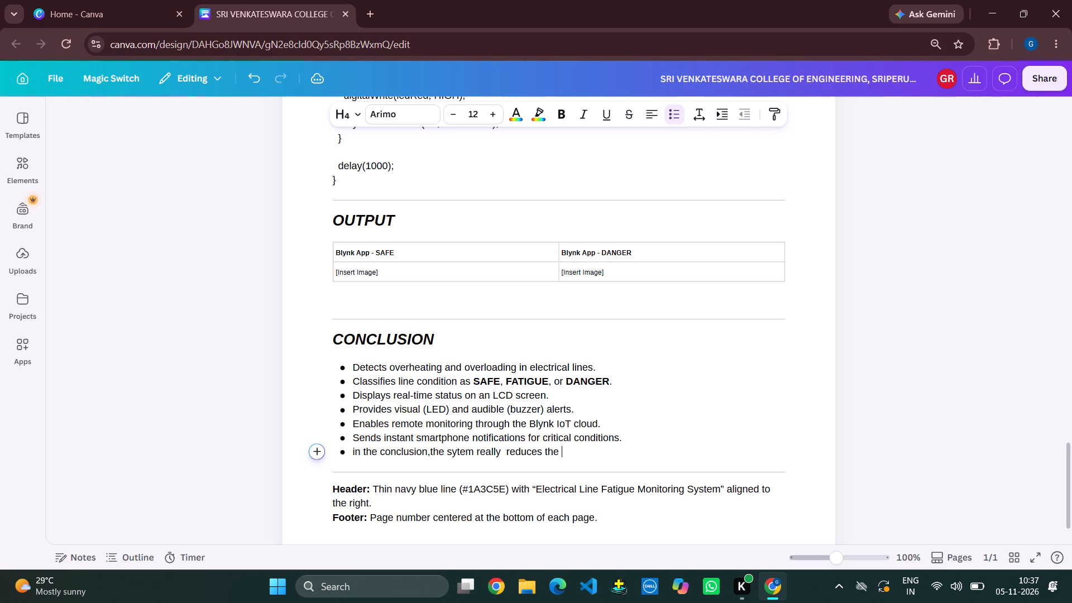
text(work)
key(space)
Continue the new CONCLUSION bullet with "and saving the industries from fire accident".
text(and)
key(space)
text(saving)
key(space)
text(the)
key(space)
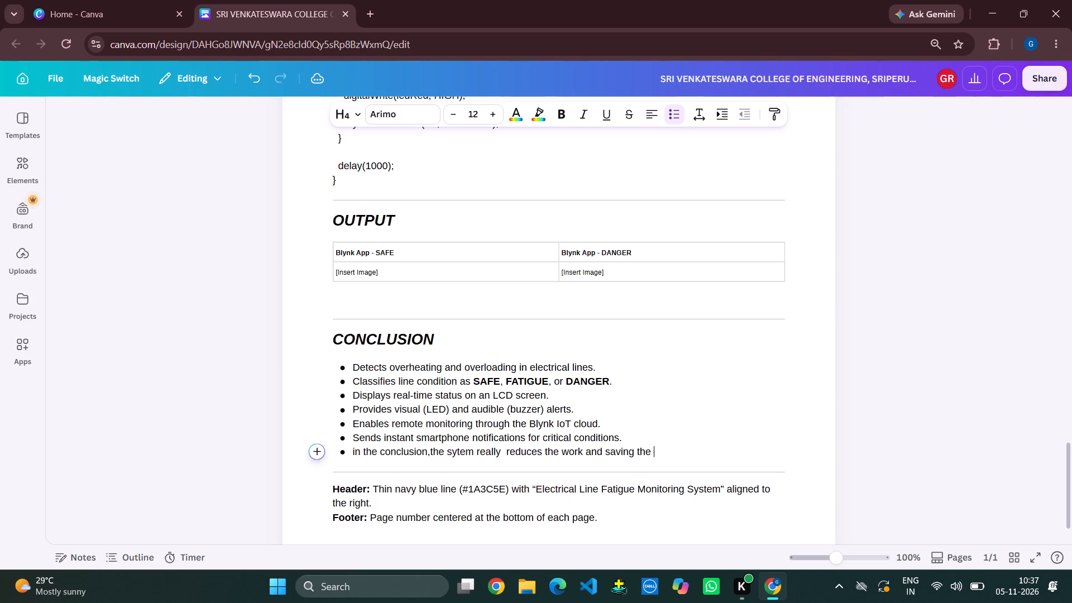
key(BackSpace)
key(BackSpace)
key(BackSpace)
key(BackSpace)
text(the industries from fire acc)
text(ident)
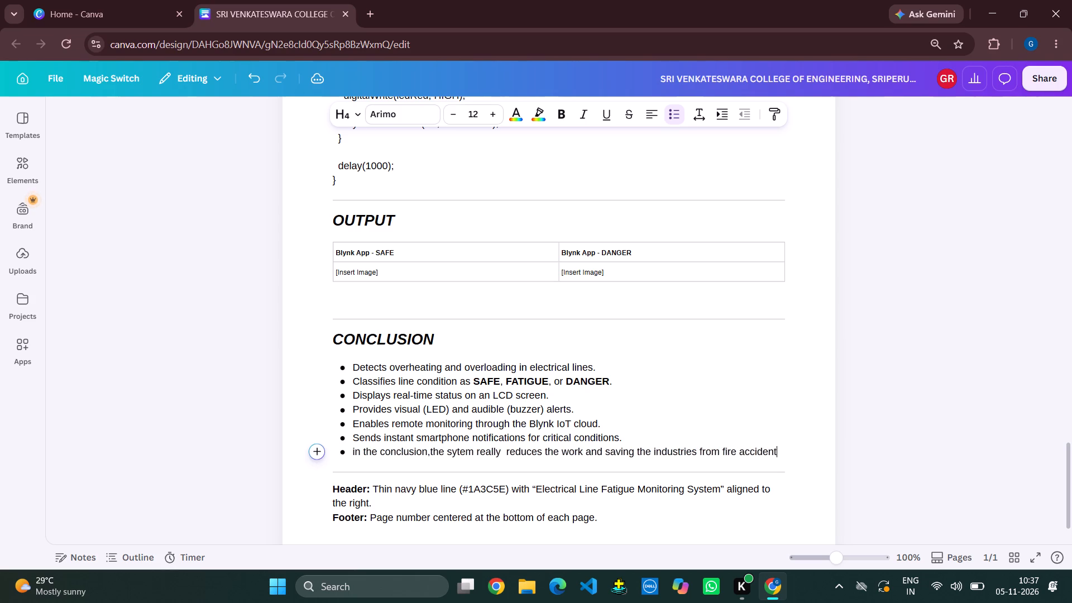
Continue the last CONCLUSION bullet with "caused by voltage increasing,this project is really useful for all people,".
key(space)
text(caused by voltage increa)
text(sing,this project)
key(space)
text(is really useful for all peope)
key(BackSpace)
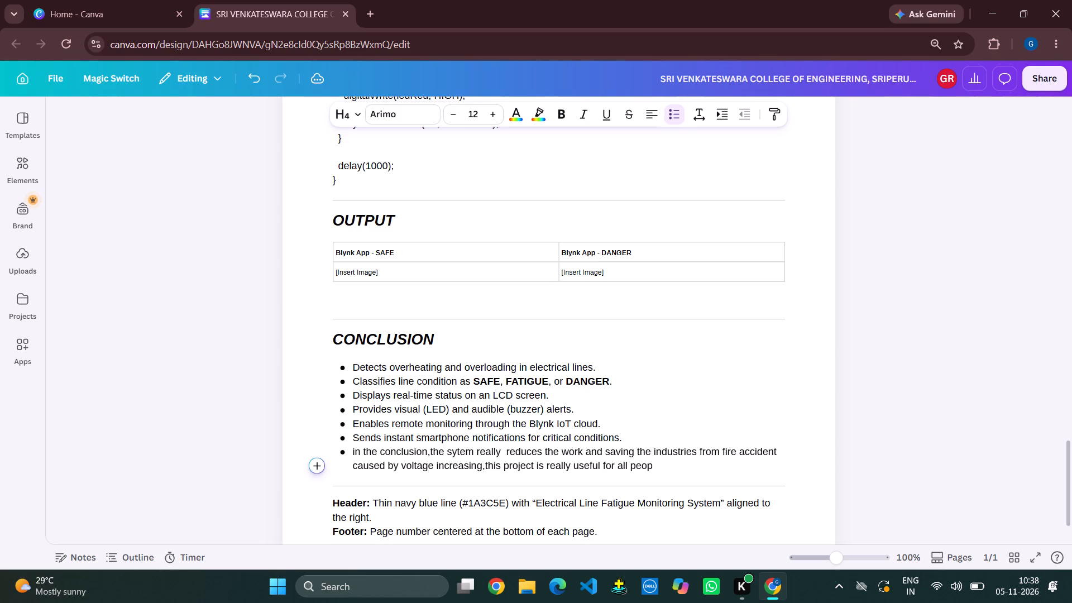
text(le,mu)
Continue the last CONCLUSION bullet with "my advice is everyone should install this system".
key(BackSpace)
text(y advice is everyt)
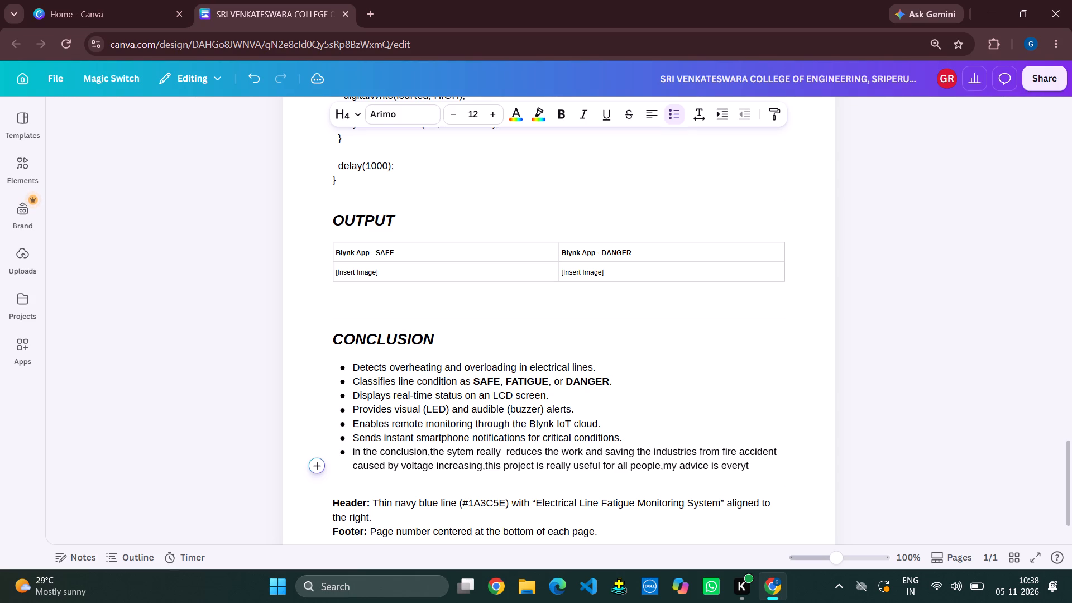
key(BackSpace)
text(one should install this system)
key(space)
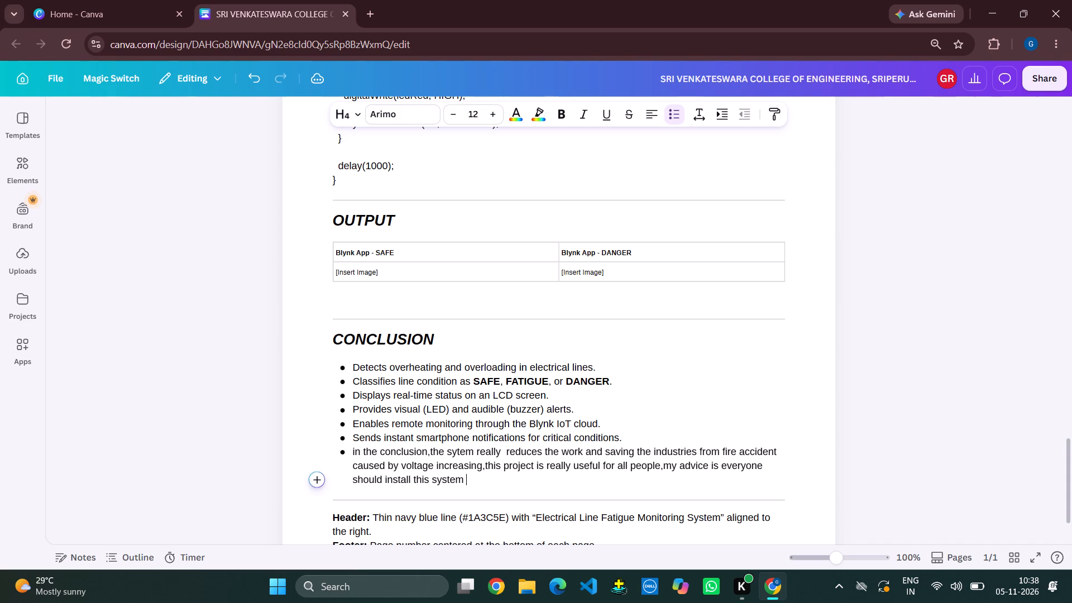
Continue the last CONCLUSION bullet with "during the building of house".
key(d)
text(uring)
key(space)
key(t)
text(he bu)
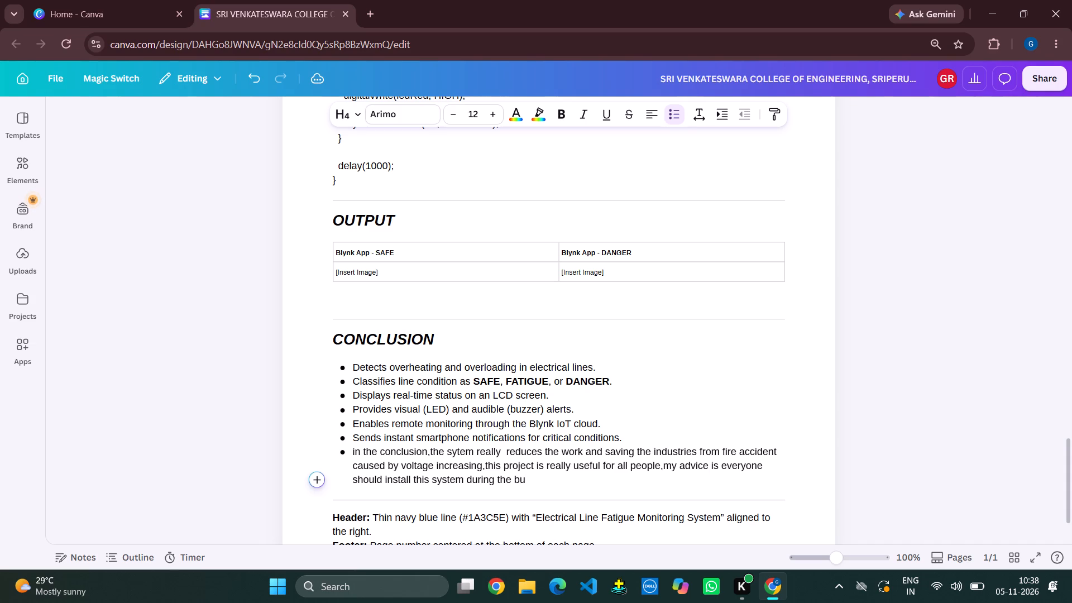
text(il)
text(ding of h)
text(ouse)
key(space)
key(comma)
key(BackSpace)
key(BackSpace)
key(comma)
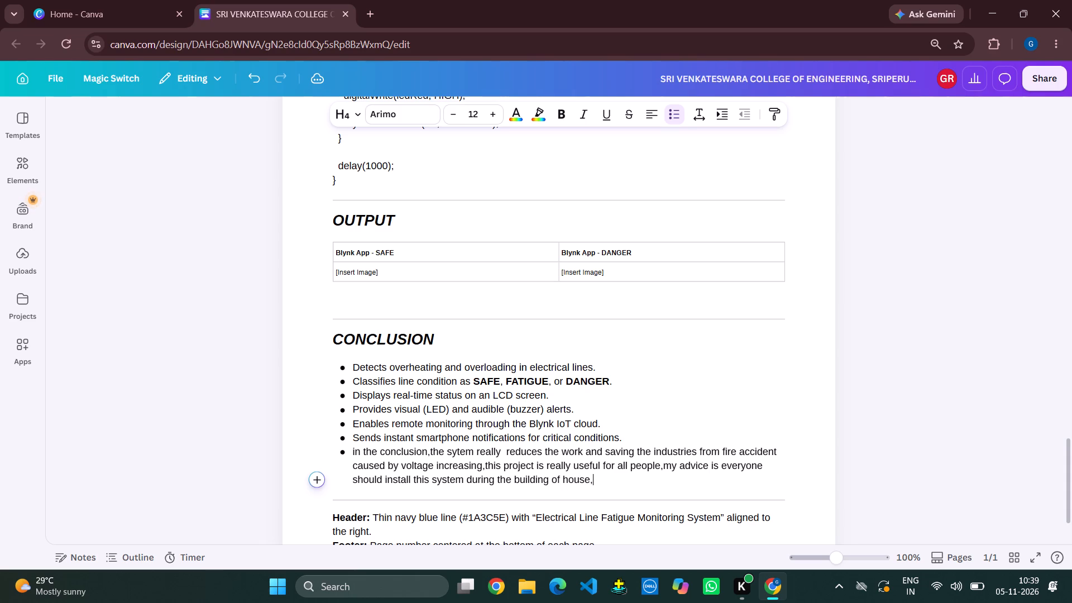
key(BackSpace)
Finish the last CONCLUSION bullet with ".proper maintenance also needed.".
key(period)
text(proper maintenance)
key(space)
text(als)
text(o needed)
key(period)
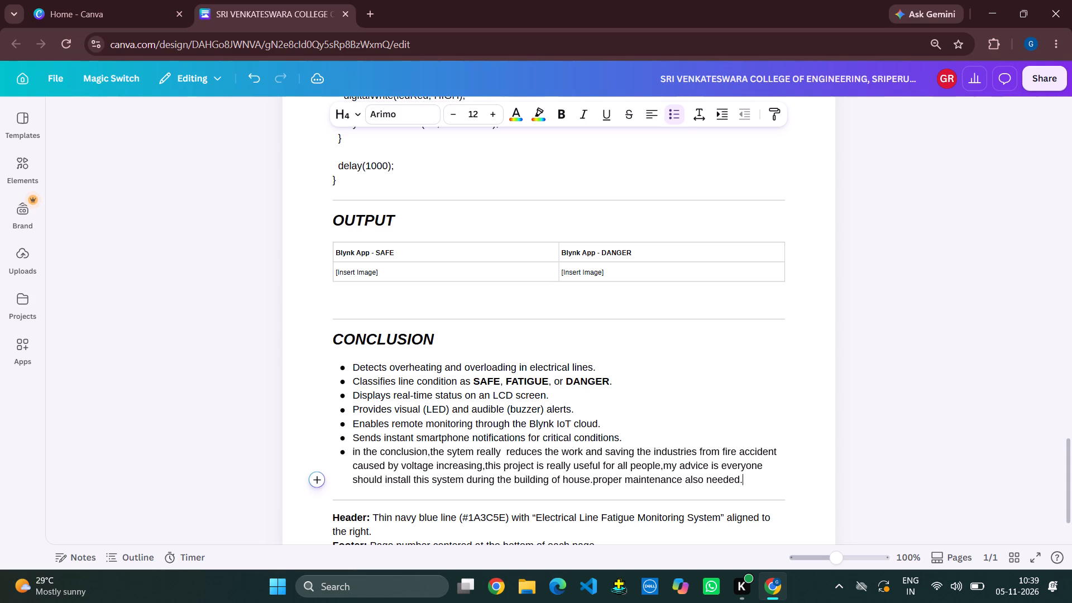
Move the HARDWARE SETUP photo table below the blank line beneath it, just above the divider before CODE.
scroll(698, 568, down, 2)
scroll(650, 337, down, 4)
click(608, 480)
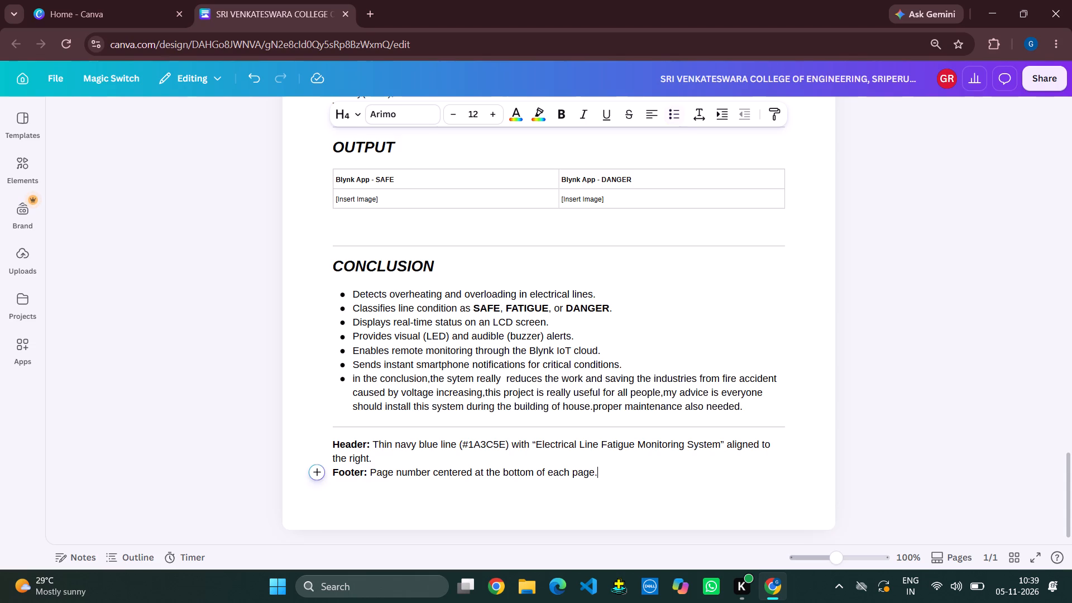
scroll(586, 350, up, 8)
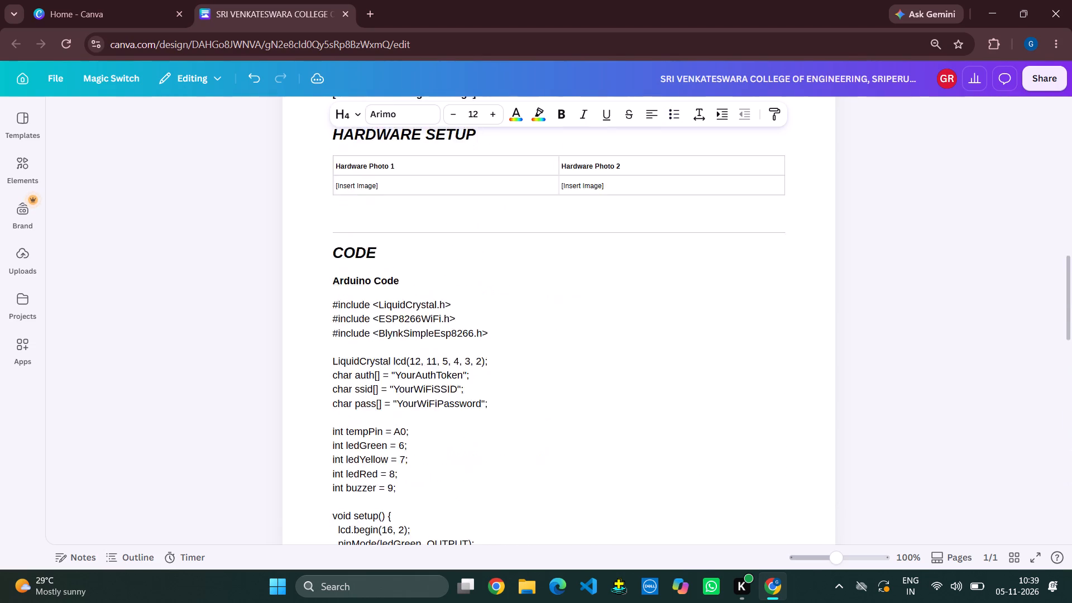
scroll(586, 350, up, 5)
drag(611, 459, 610, 477)
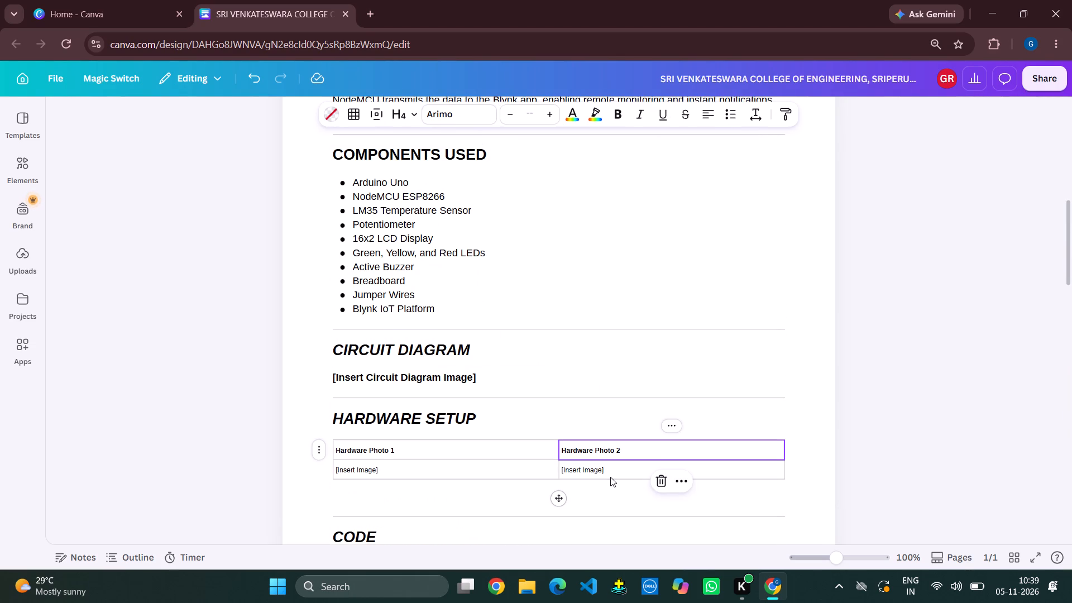
drag(610, 477, 558, 502)
drag(558, 502, 556, 473)
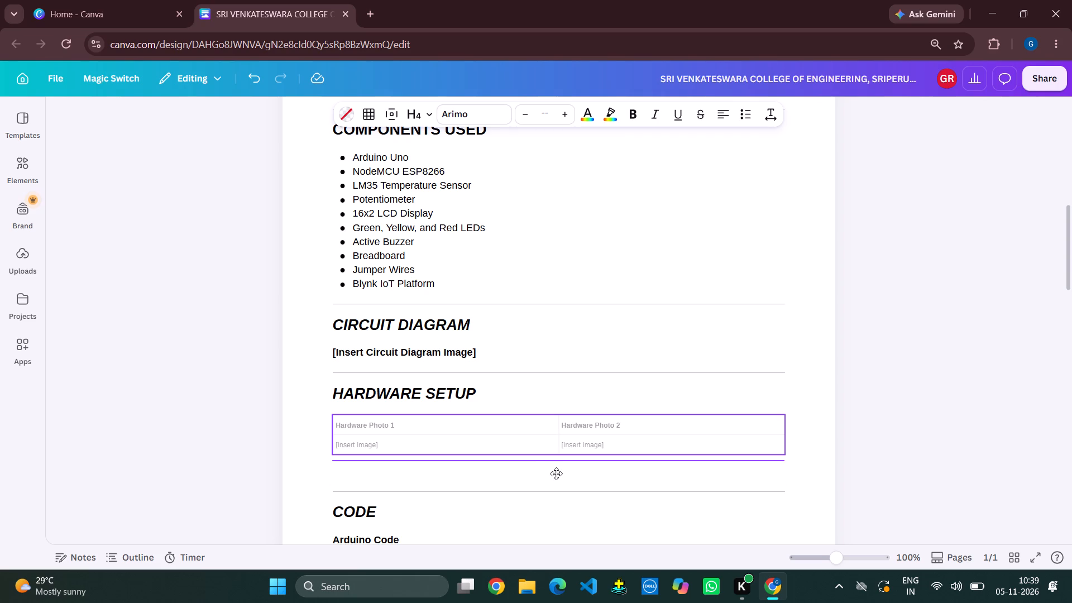
drag(556, 473, 556, 479)
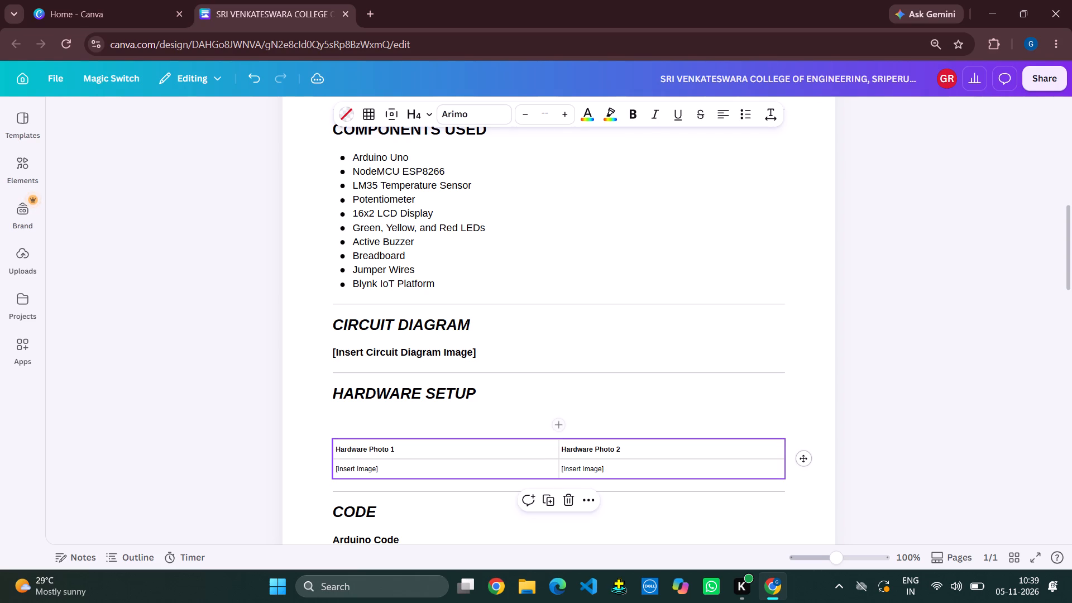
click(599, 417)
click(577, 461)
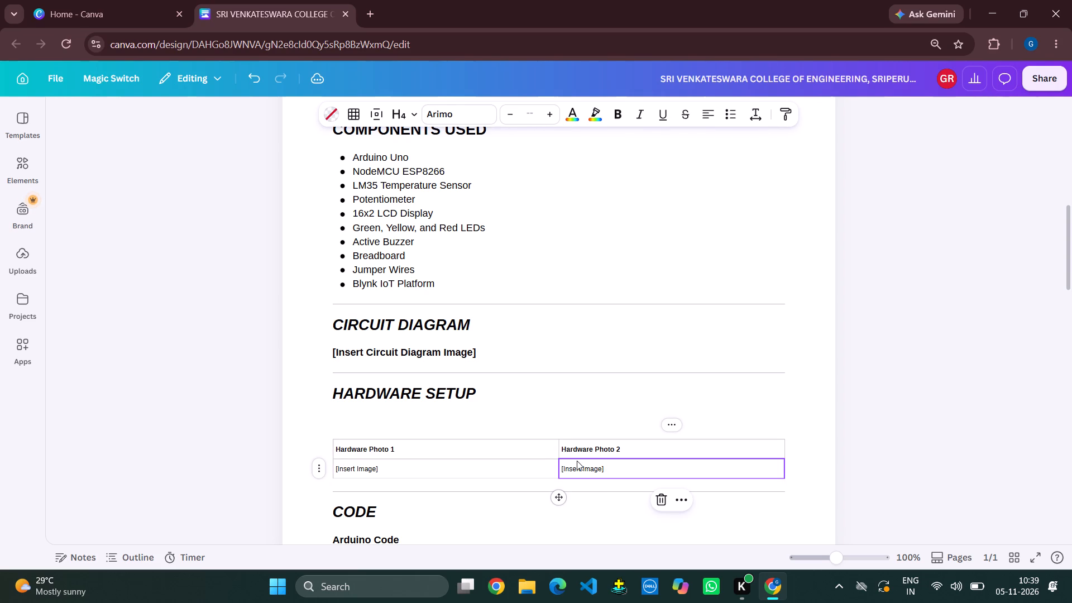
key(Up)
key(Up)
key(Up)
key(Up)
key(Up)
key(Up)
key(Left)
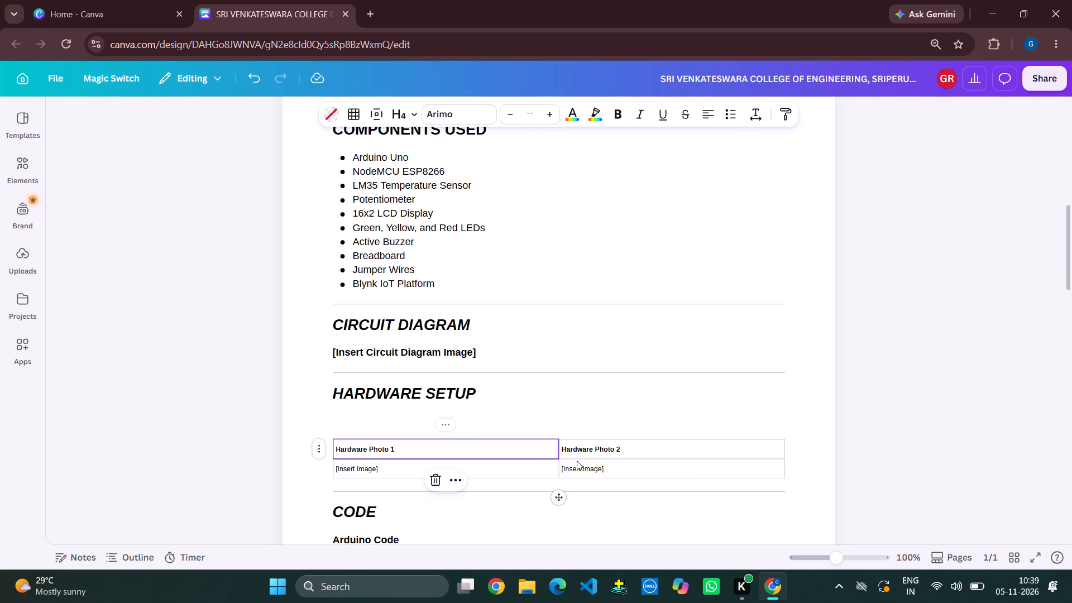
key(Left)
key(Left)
Delete the blank line between the HARDWARE SETUP heading and the hardware photo table.
click(606, 428)
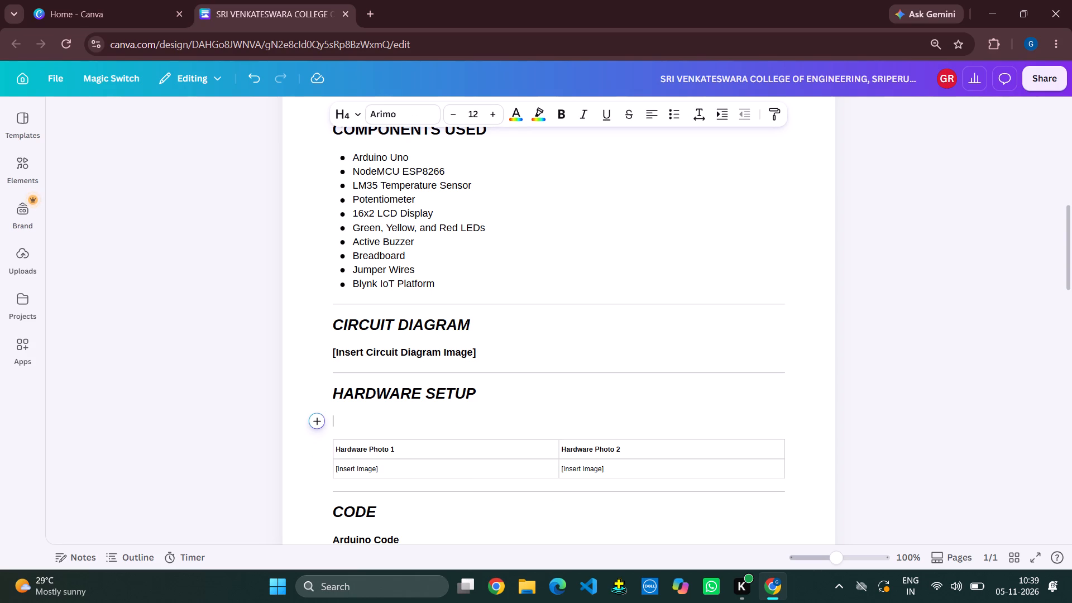
key(BackSpace)
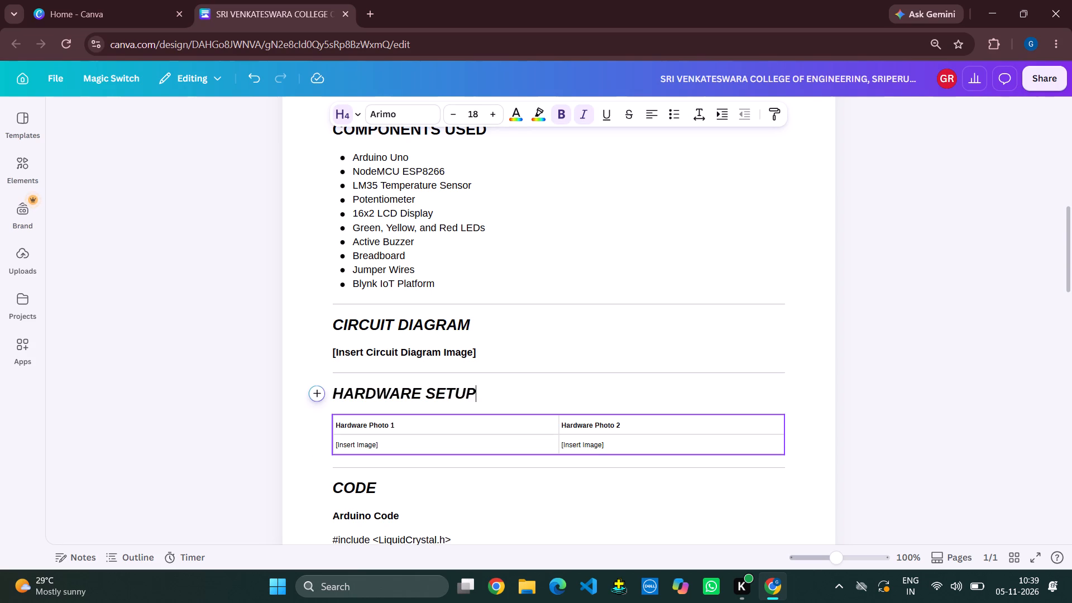
key(Down)
key(Up)
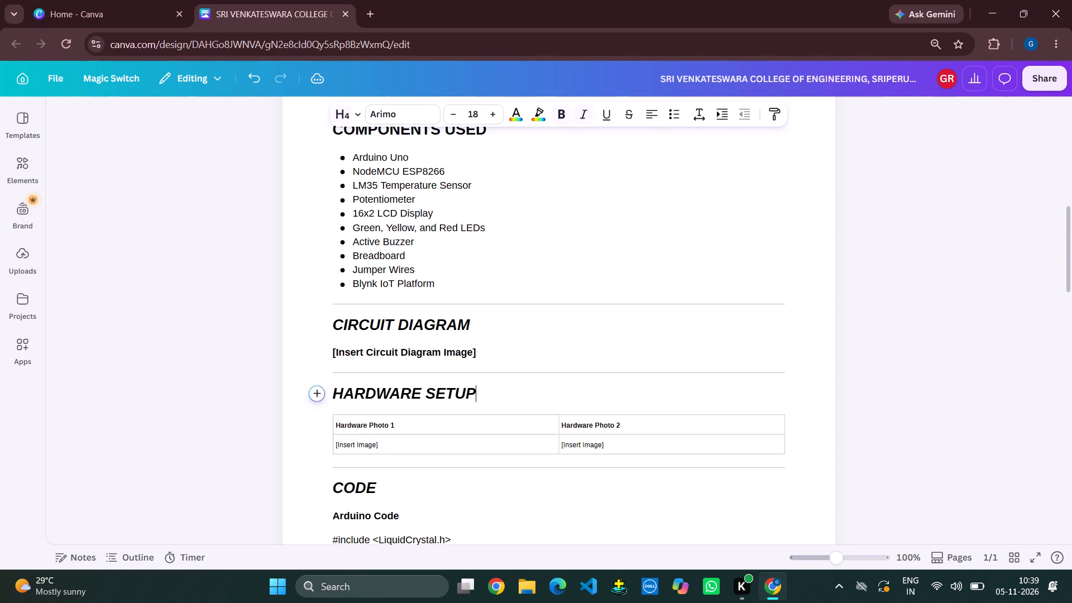
key(Down)
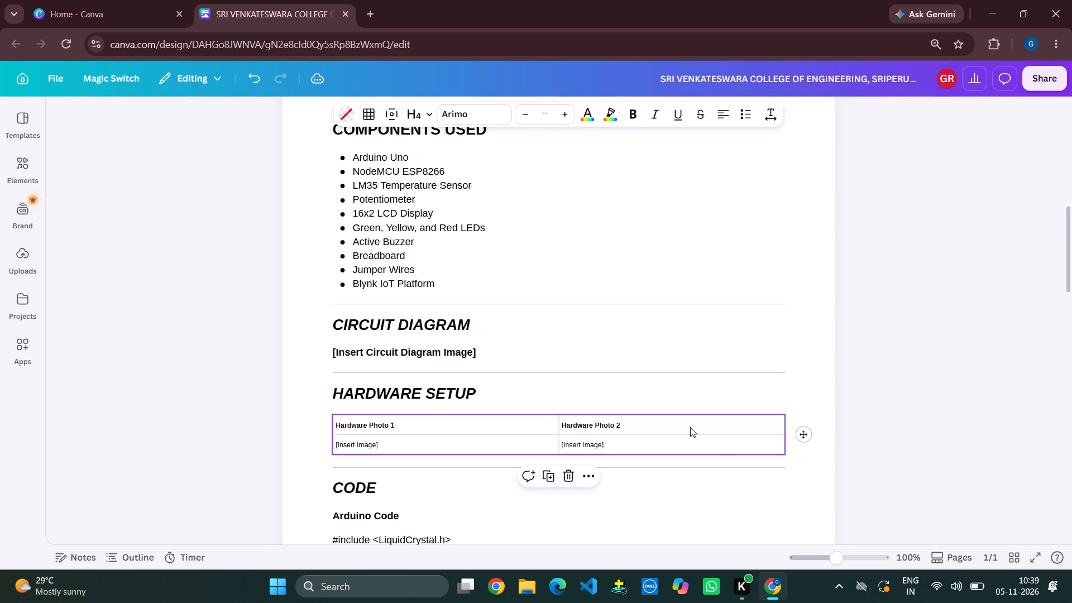
Remove the italics from the HARDWARE SETUP heading.
drag(504, 399, 331, 382)
click(580, 108)
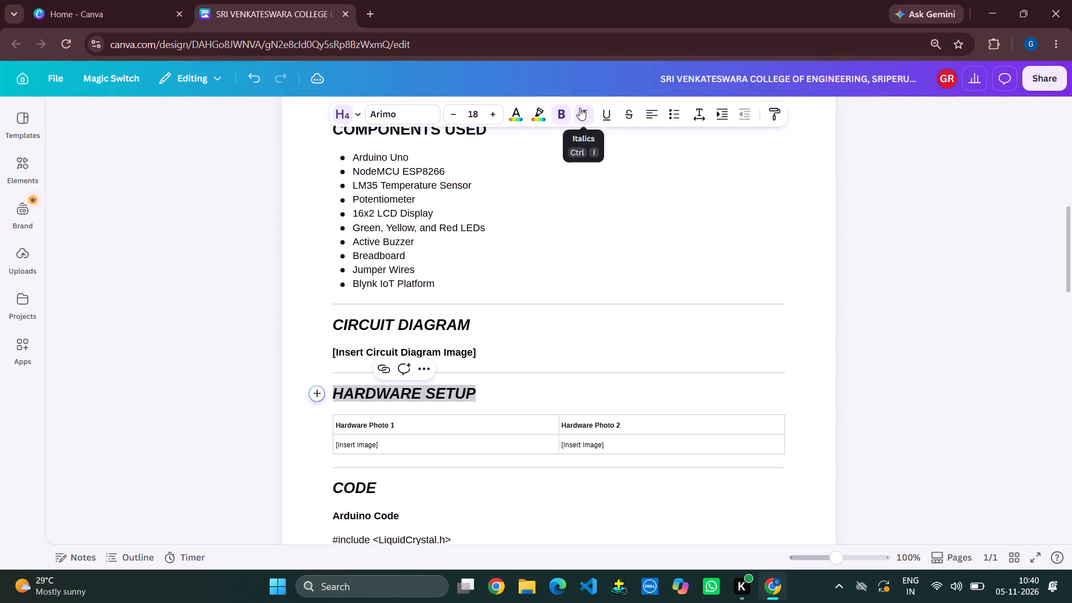
click(473, 403)
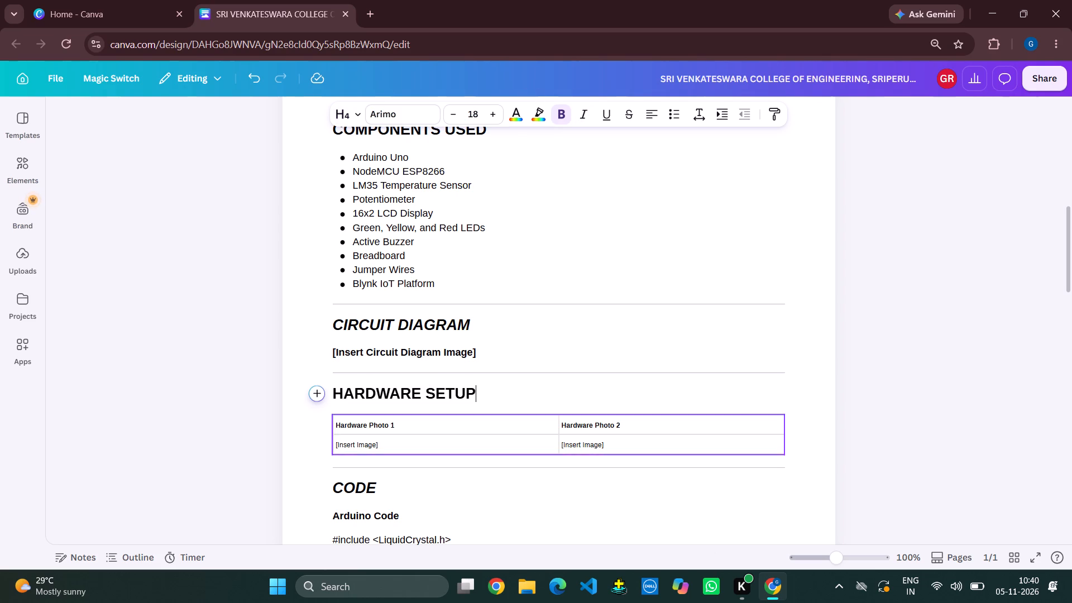
click(586, 444)
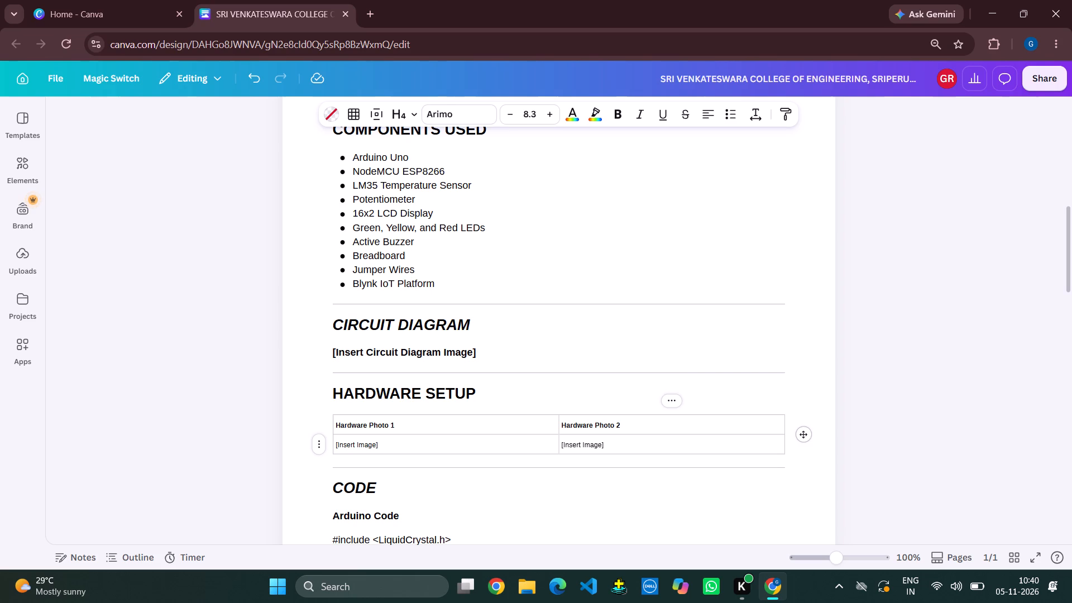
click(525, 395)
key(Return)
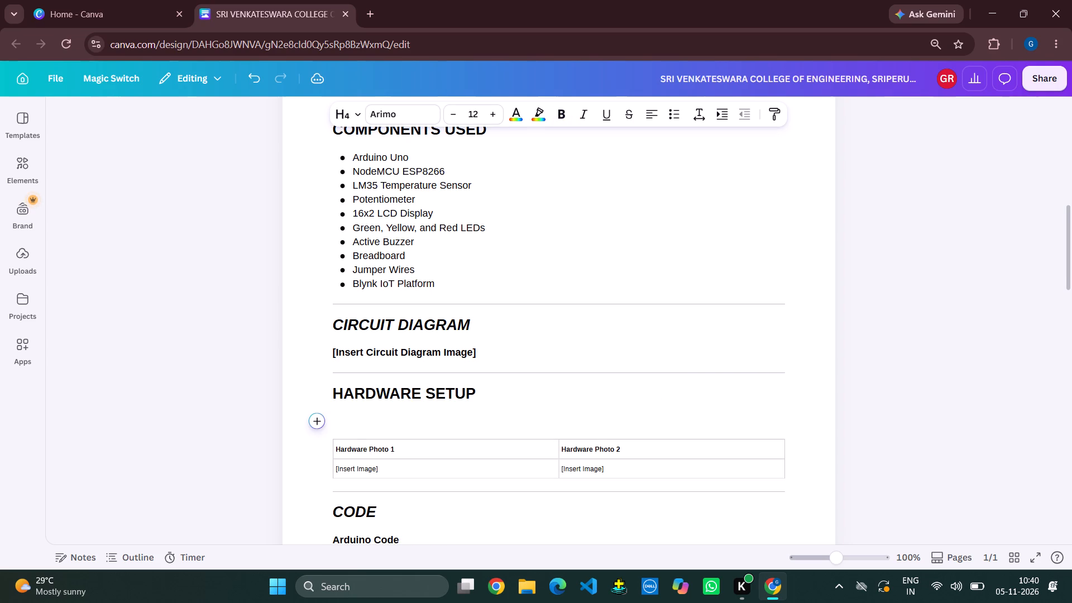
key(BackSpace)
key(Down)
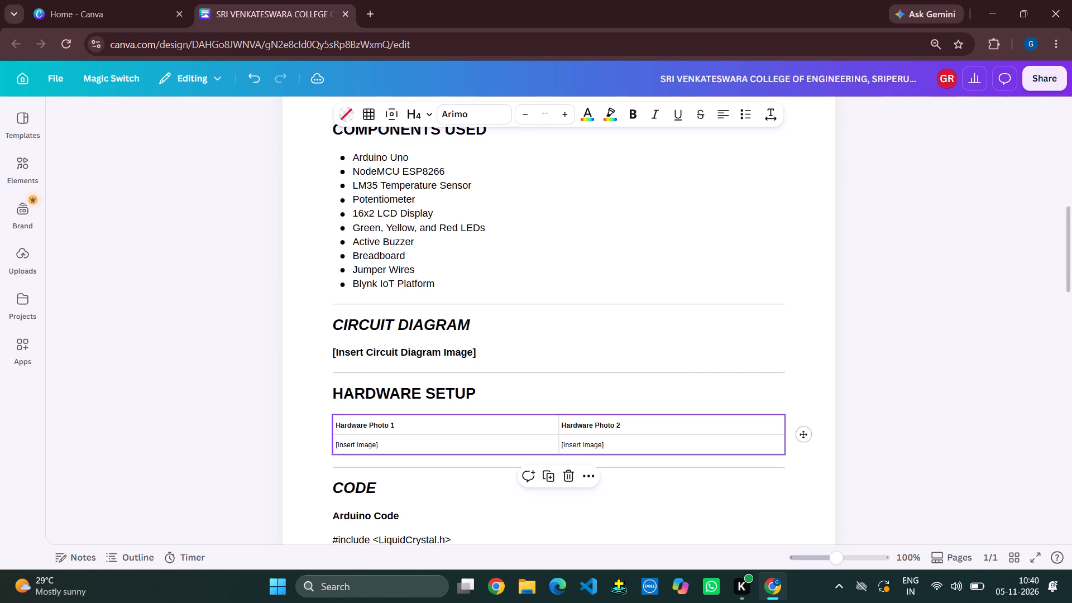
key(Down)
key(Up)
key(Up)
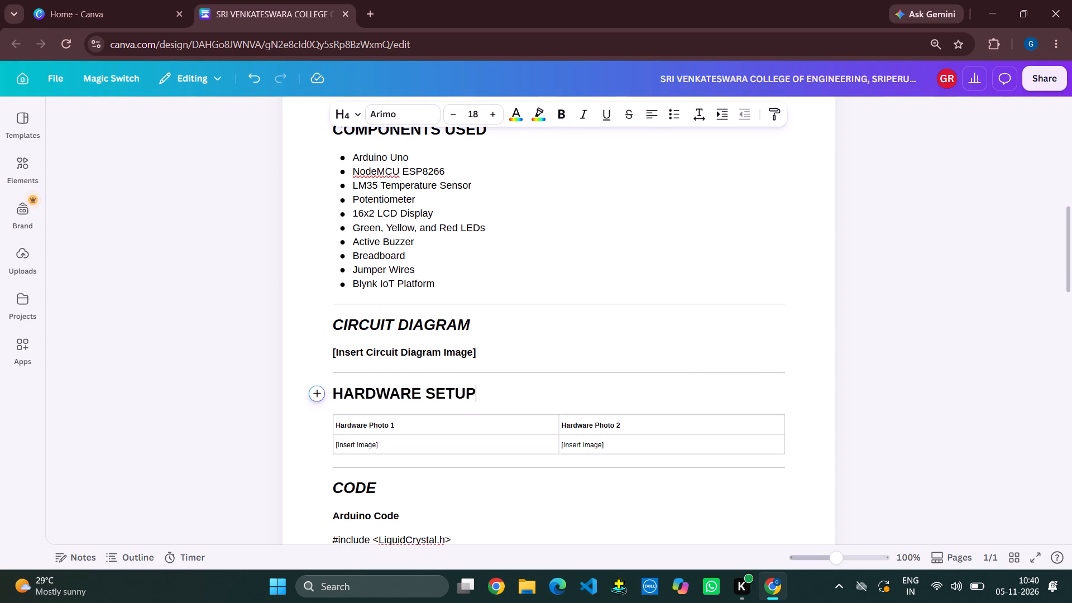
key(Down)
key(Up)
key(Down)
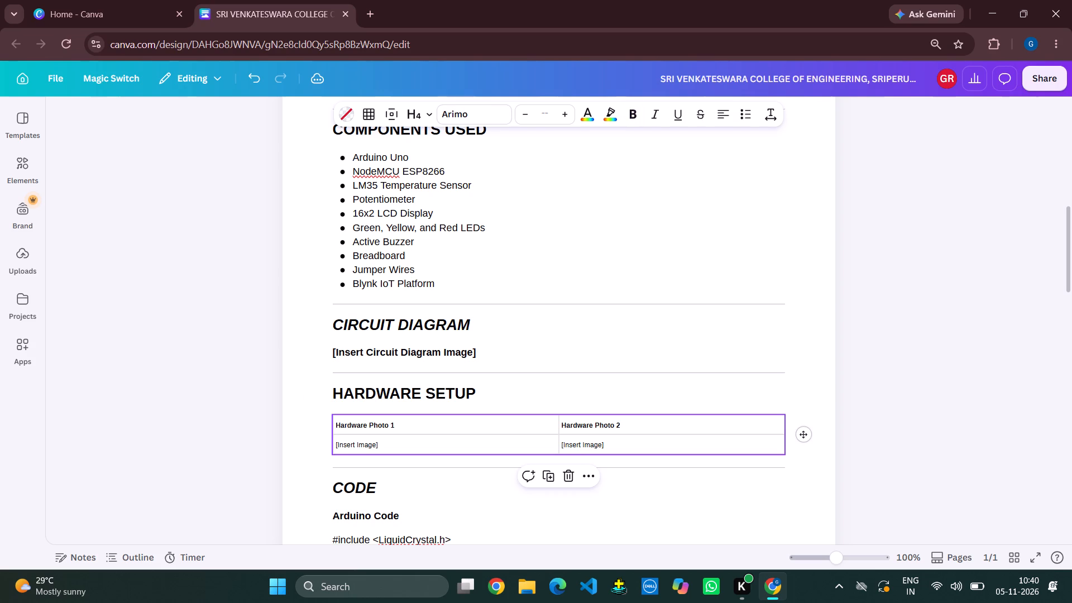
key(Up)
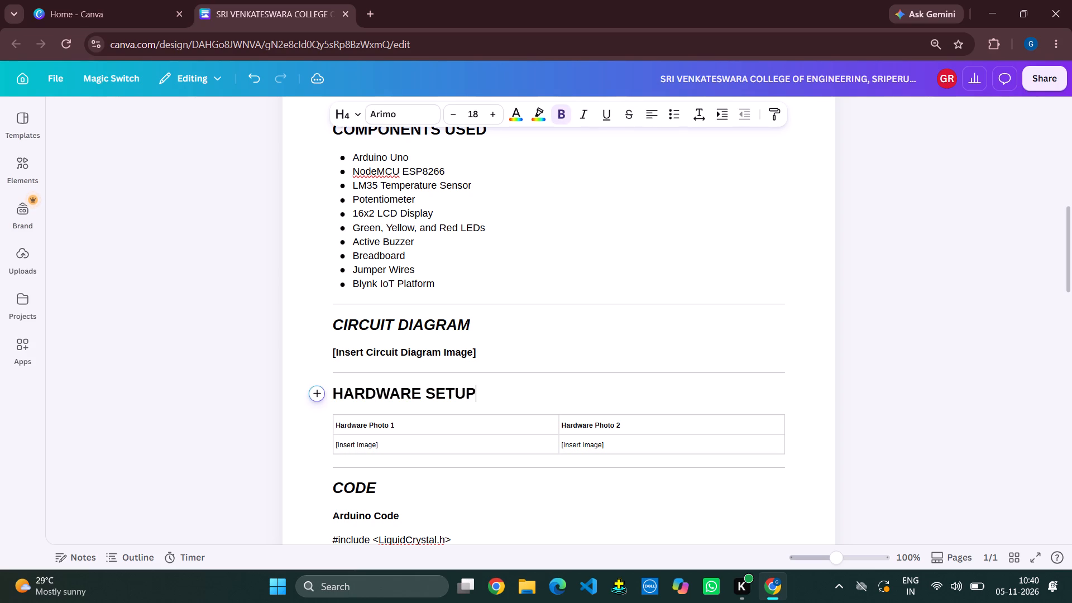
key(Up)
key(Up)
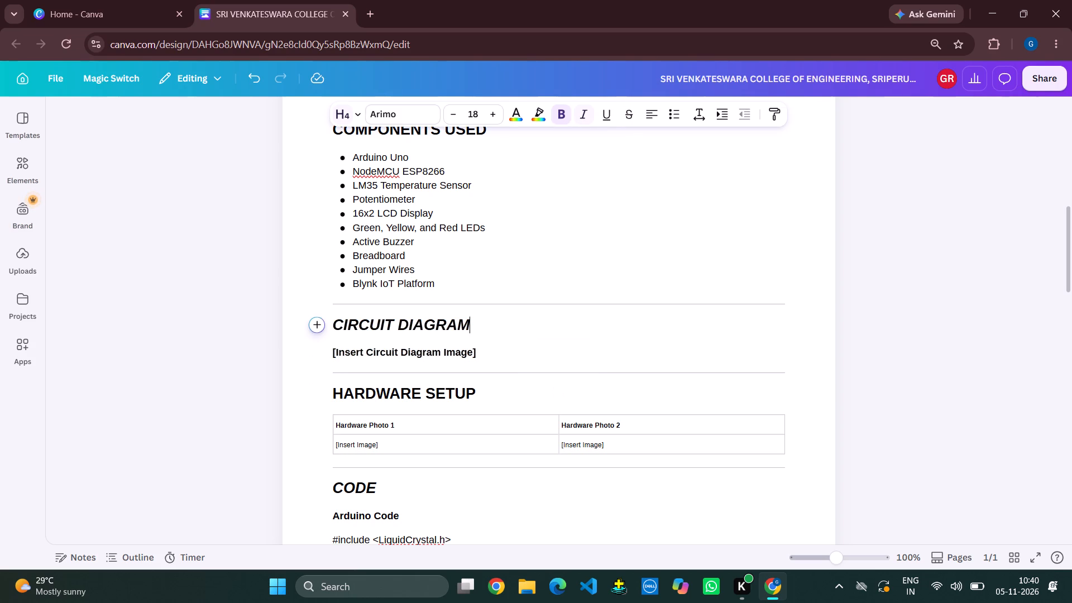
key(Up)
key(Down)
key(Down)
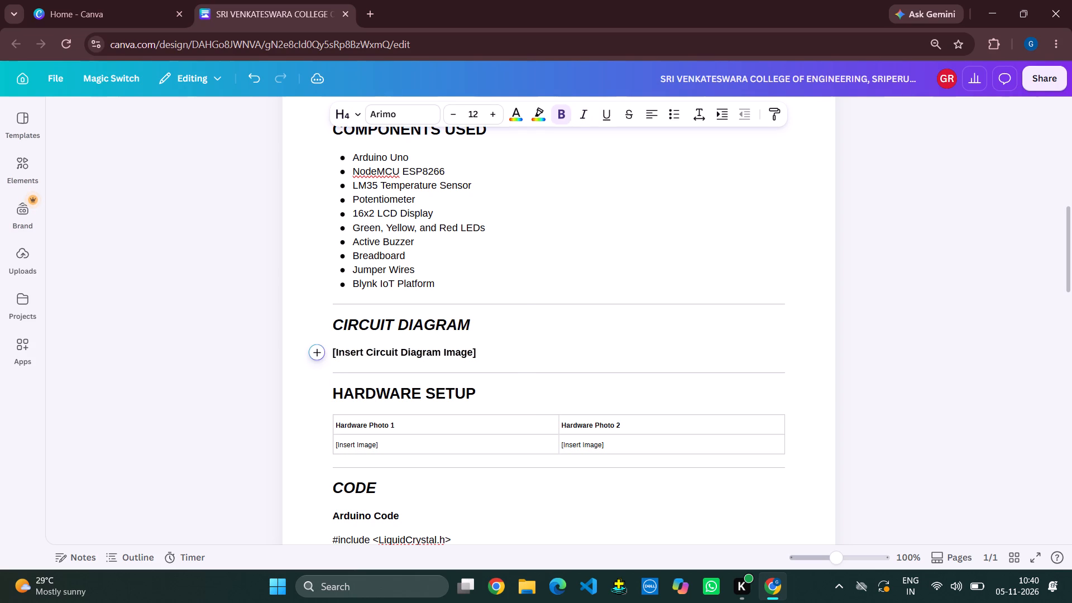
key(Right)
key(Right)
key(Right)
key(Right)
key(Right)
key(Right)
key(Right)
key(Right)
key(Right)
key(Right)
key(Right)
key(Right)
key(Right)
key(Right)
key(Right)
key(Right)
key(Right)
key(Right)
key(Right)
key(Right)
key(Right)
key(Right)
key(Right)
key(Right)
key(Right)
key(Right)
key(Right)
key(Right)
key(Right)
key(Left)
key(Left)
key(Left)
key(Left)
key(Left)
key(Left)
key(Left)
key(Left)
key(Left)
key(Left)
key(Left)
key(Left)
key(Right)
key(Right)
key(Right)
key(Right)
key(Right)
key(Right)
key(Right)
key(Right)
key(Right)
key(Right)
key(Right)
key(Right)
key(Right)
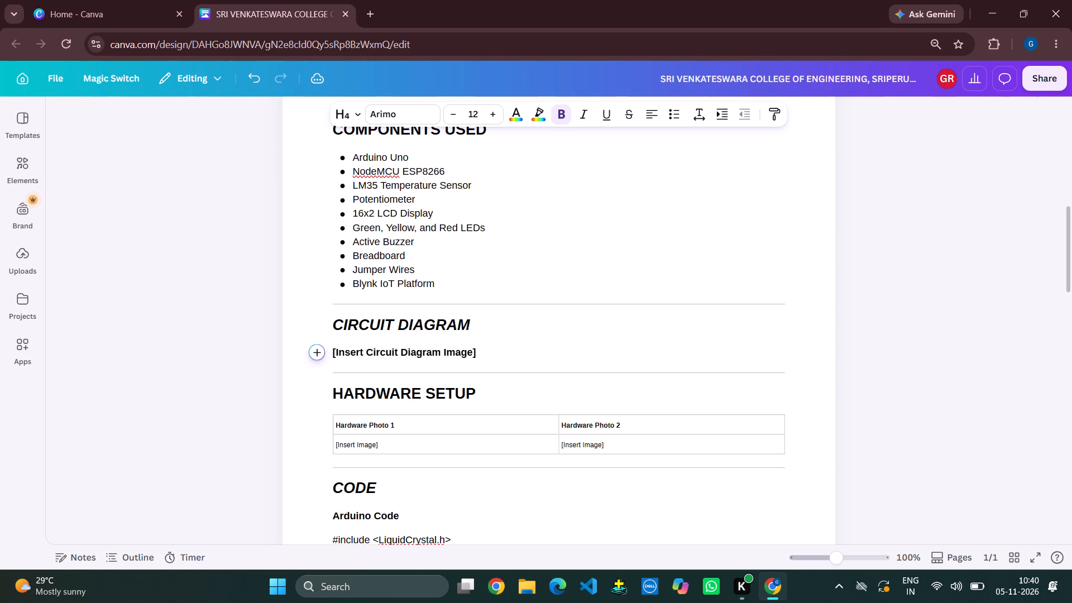
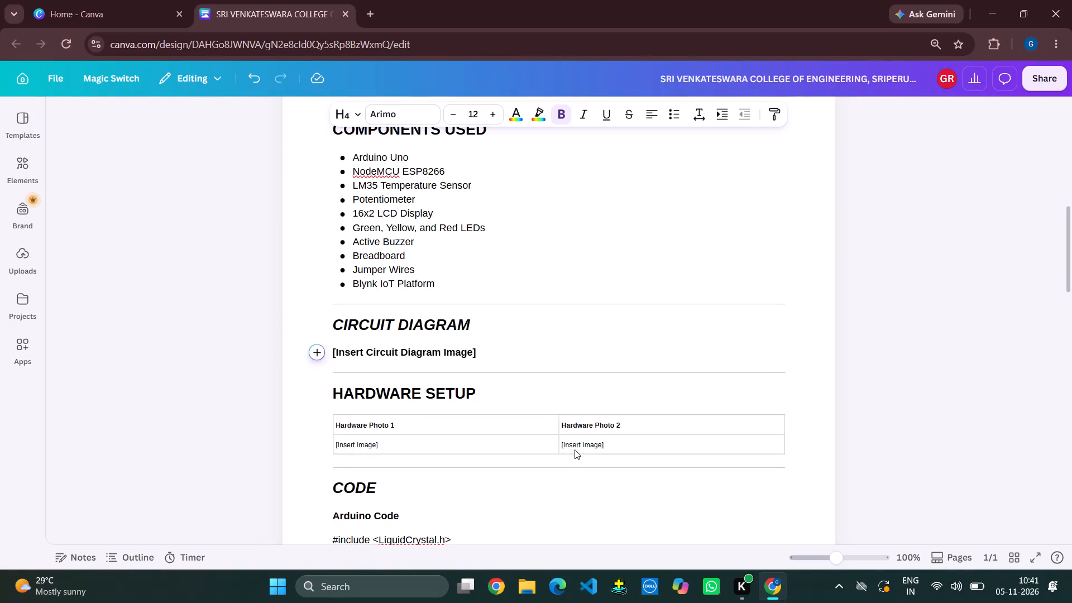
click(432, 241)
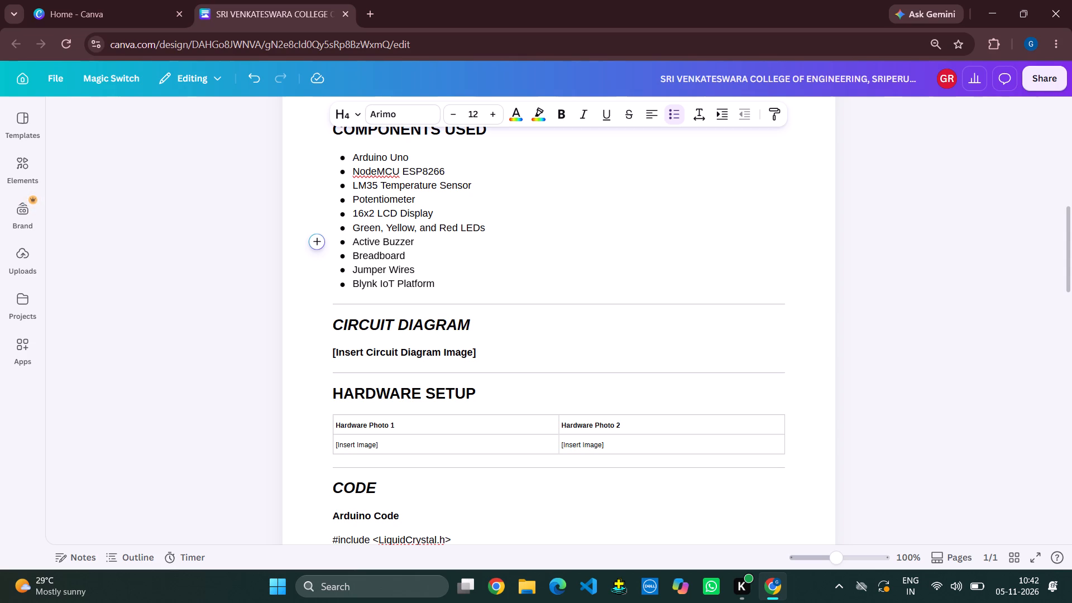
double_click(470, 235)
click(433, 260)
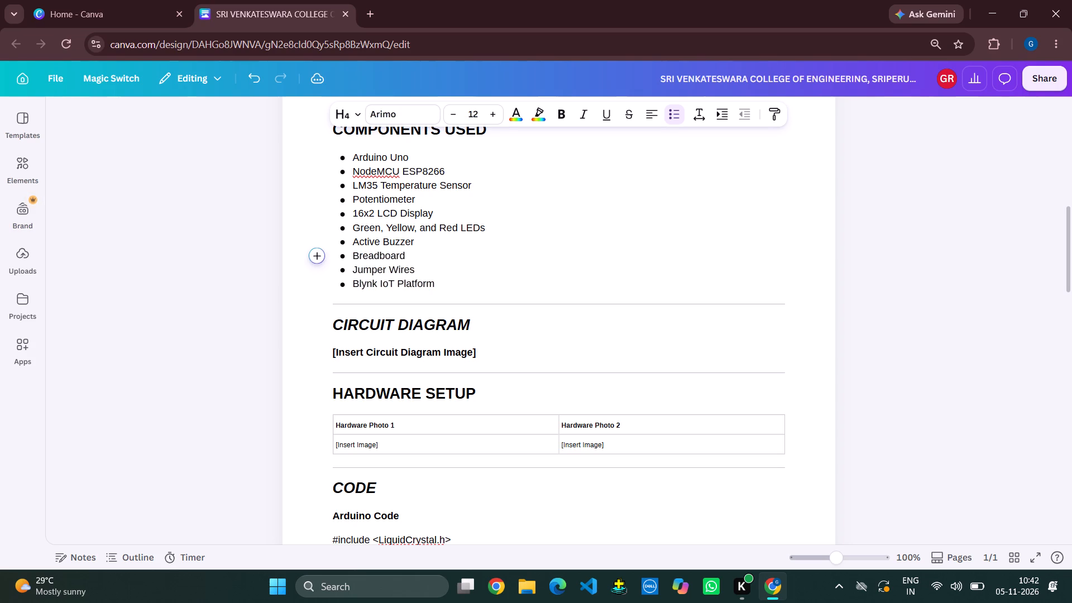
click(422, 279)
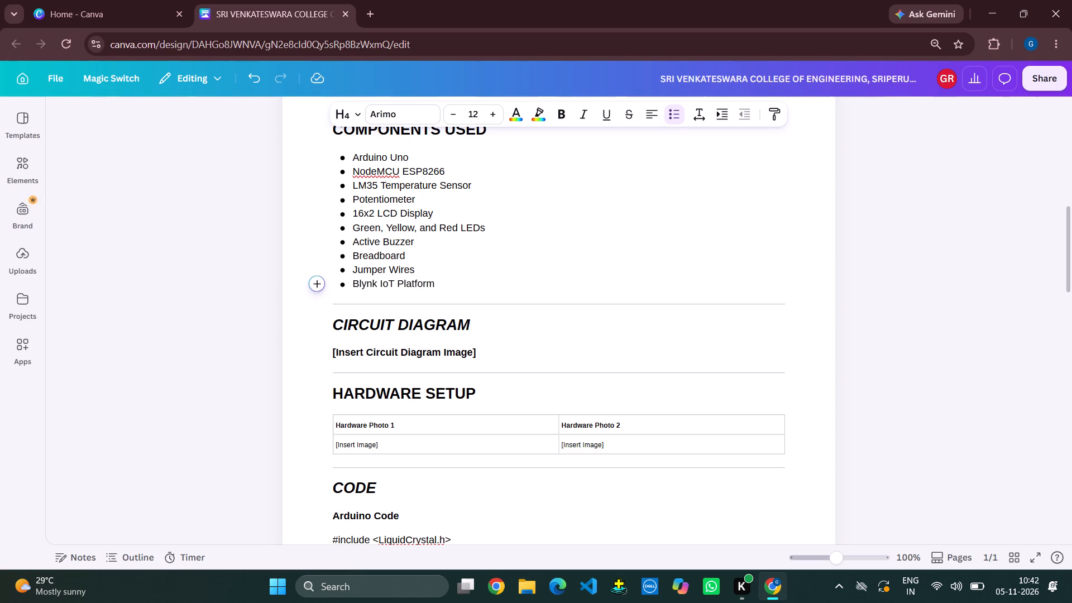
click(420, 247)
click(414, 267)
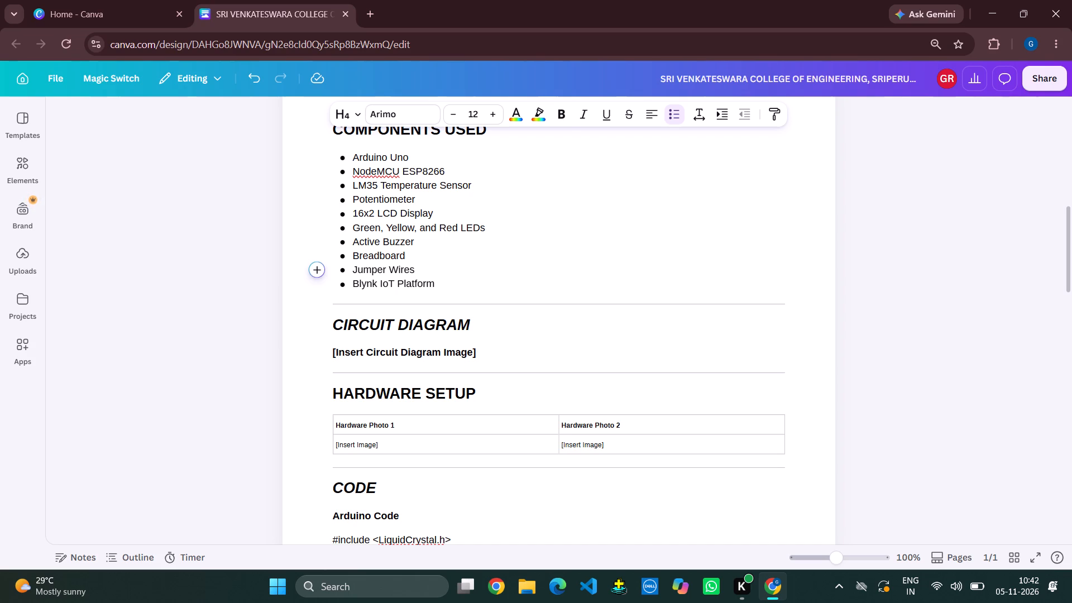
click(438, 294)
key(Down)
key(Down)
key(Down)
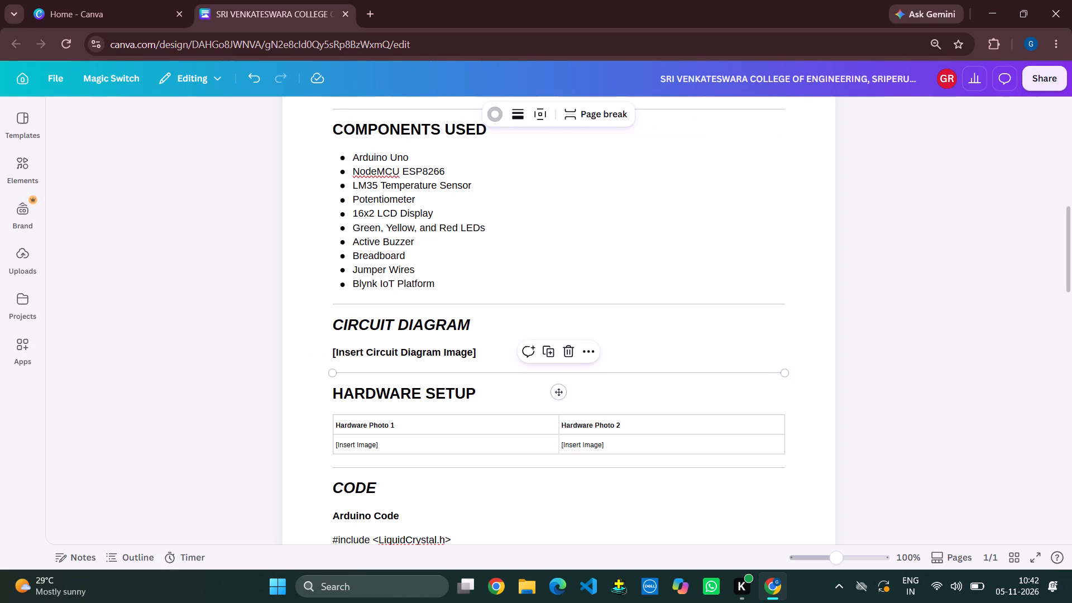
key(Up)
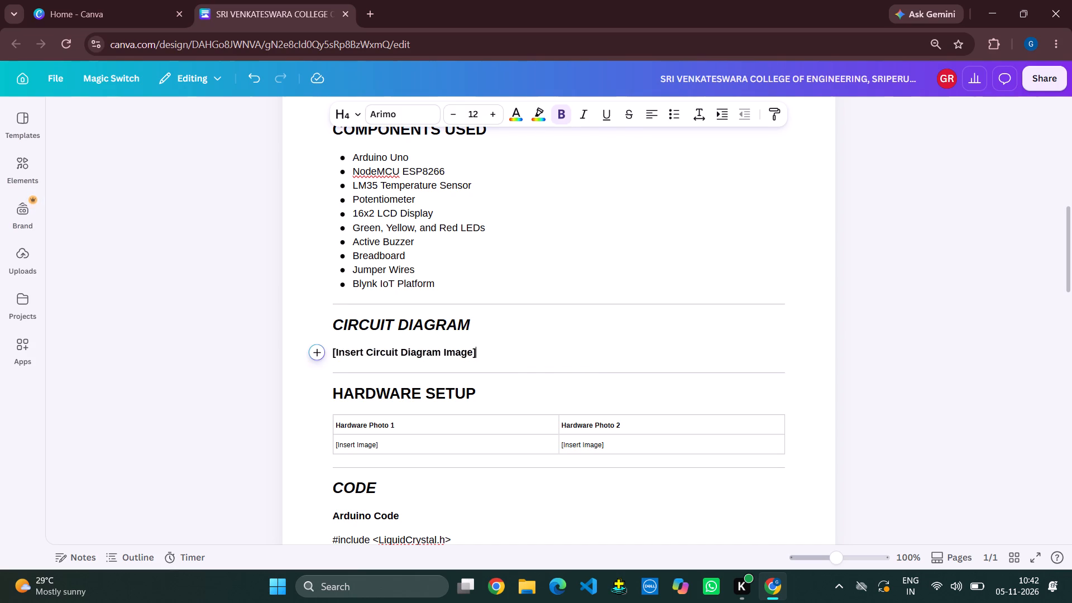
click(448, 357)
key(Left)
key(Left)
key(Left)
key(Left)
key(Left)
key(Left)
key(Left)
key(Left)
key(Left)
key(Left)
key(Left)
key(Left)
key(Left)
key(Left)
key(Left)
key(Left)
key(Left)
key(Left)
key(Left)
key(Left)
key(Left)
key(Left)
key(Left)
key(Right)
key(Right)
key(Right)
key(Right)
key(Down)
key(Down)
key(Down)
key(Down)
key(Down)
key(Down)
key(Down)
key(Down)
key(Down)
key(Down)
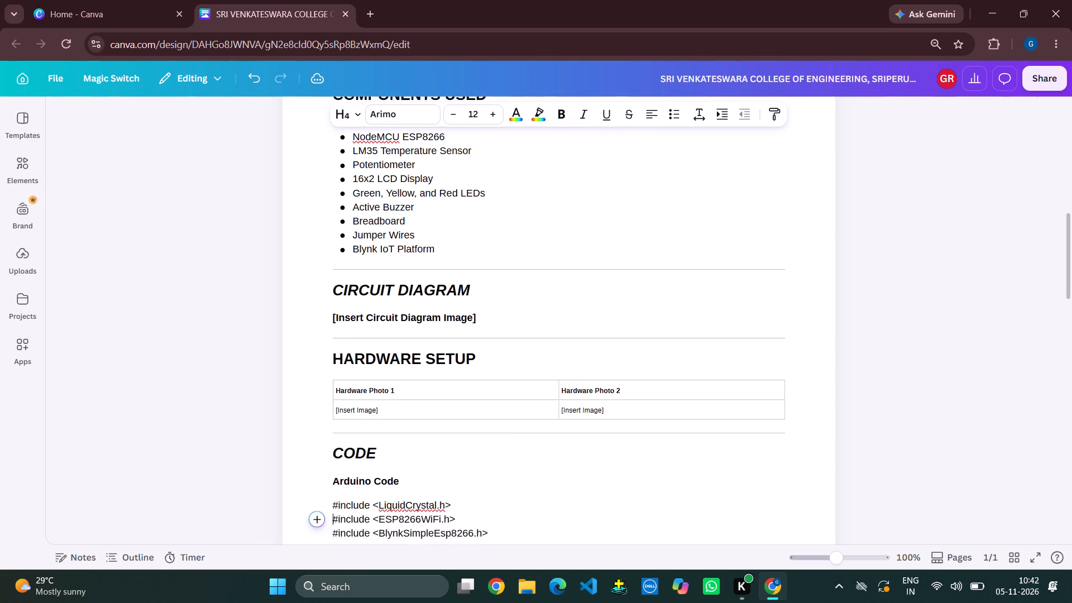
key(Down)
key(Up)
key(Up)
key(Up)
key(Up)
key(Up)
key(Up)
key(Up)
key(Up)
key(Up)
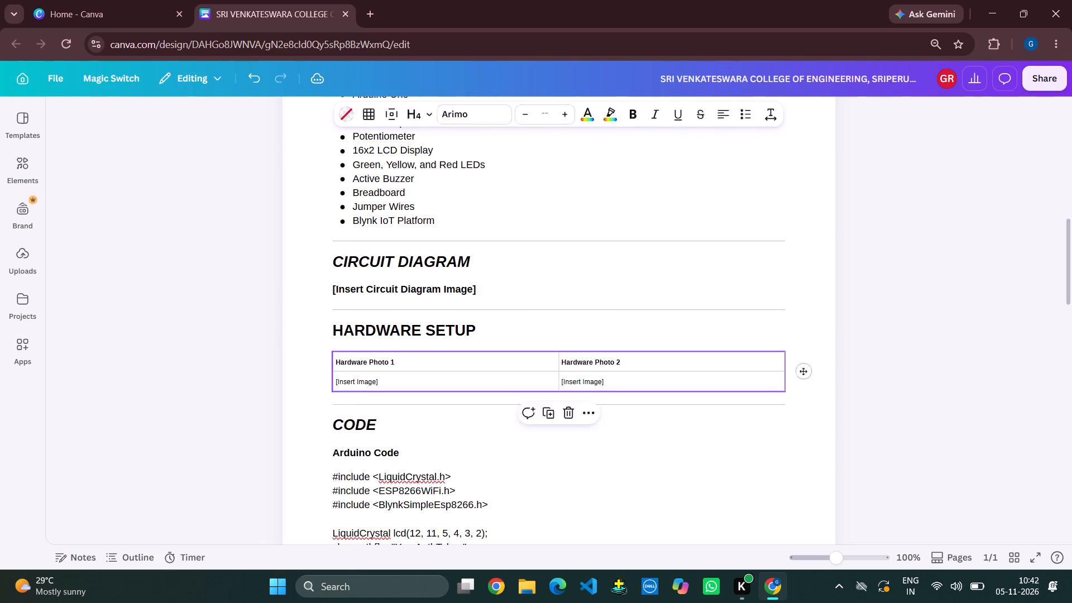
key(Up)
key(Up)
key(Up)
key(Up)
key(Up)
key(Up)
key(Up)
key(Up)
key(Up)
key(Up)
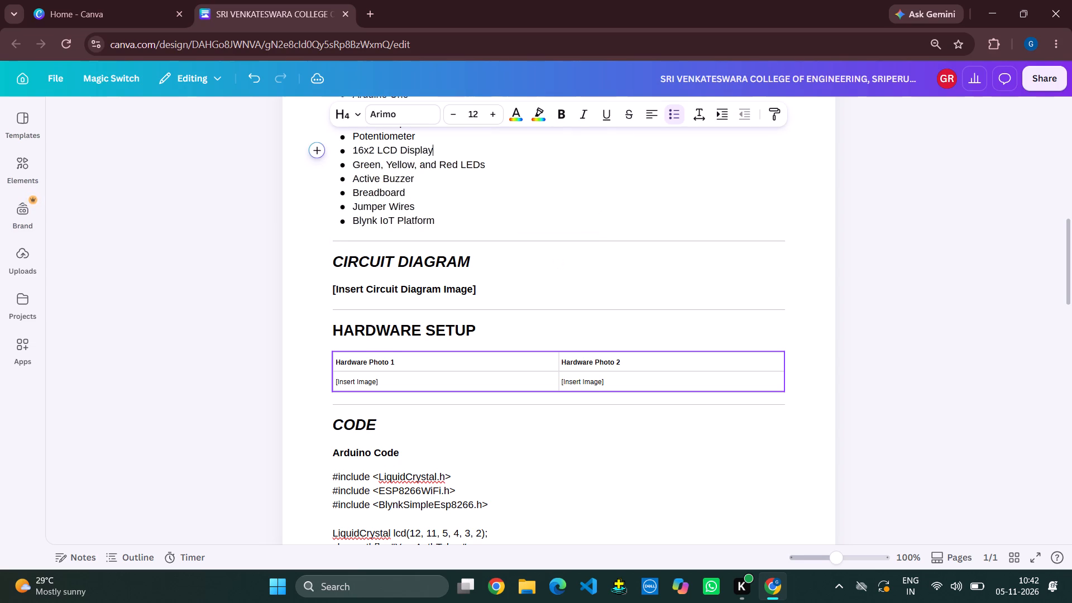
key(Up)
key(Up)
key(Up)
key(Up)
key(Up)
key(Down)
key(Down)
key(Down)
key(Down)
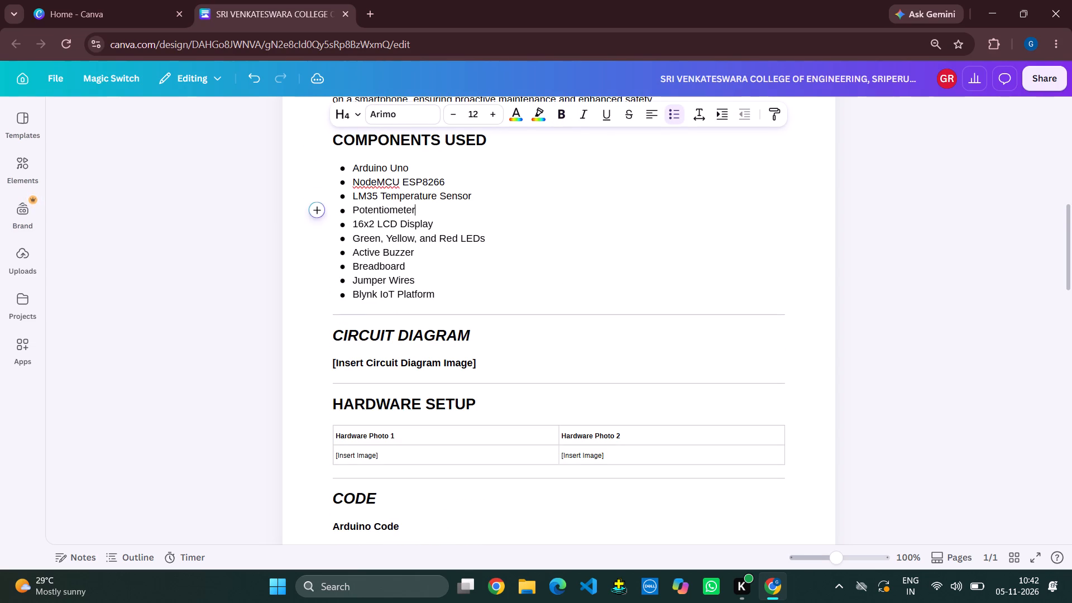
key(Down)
Remove the italics from the OUTPUT heading.
scroll(544, 300, down, 3)
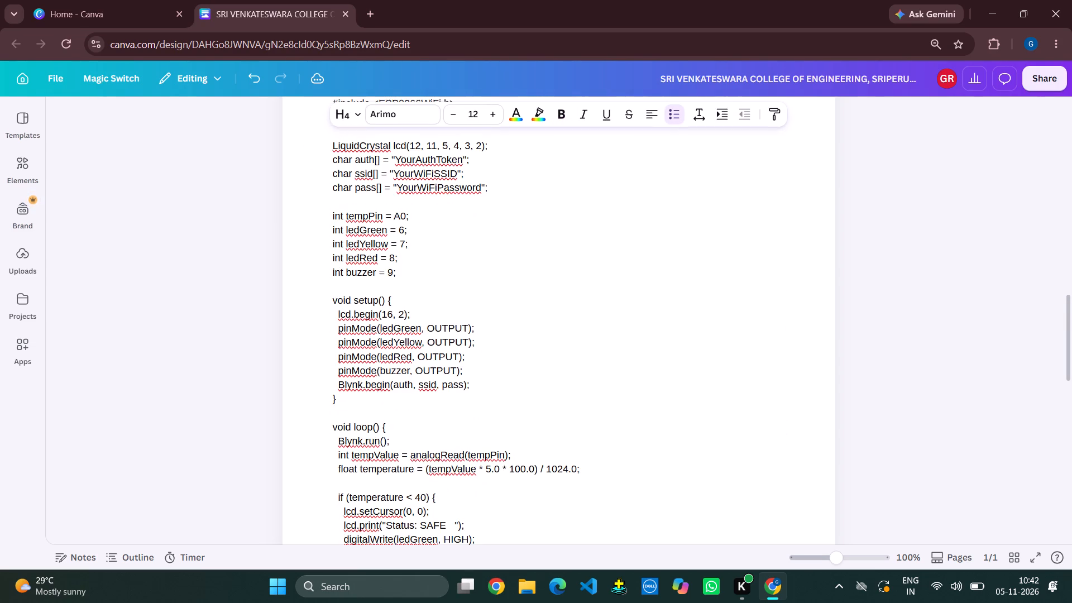
scroll(544, 300, down, 7)
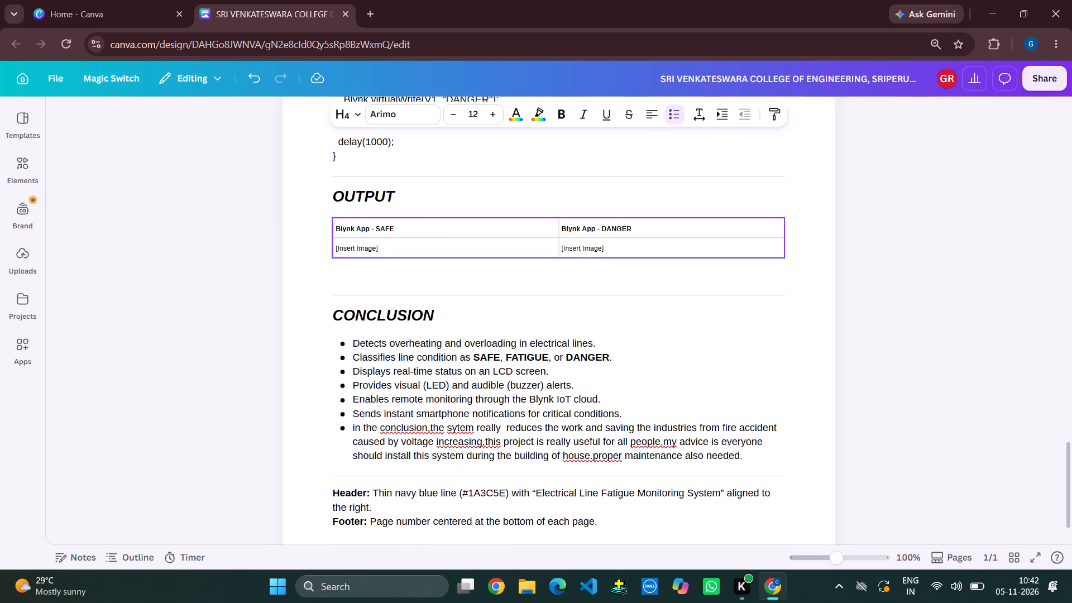
drag(409, 198, 317, 193)
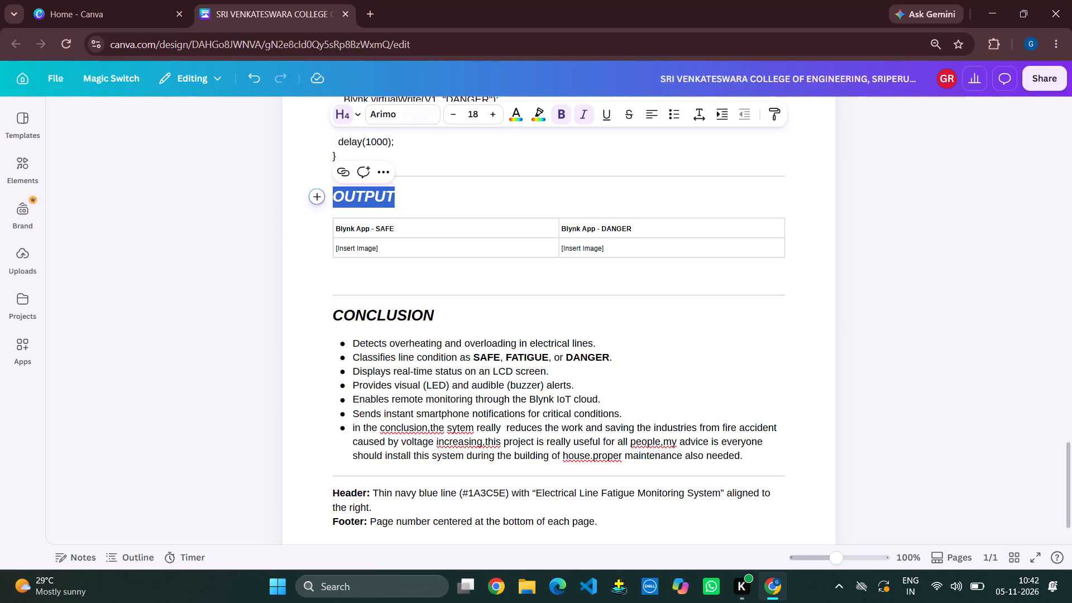
scroll(449, 175, up, 1)
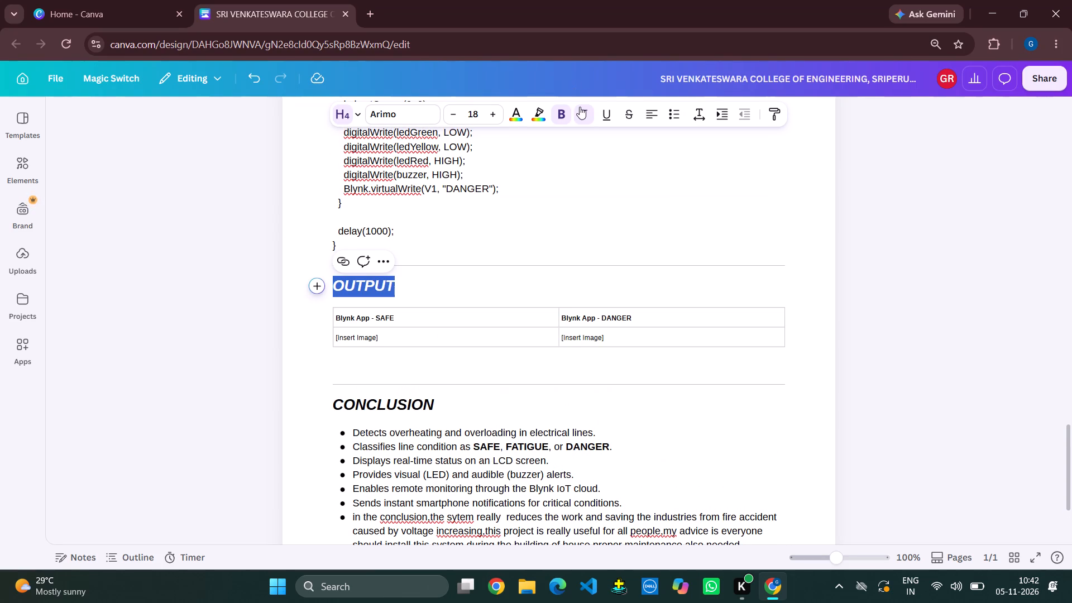
click(580, 109)
right_click(520, 251)
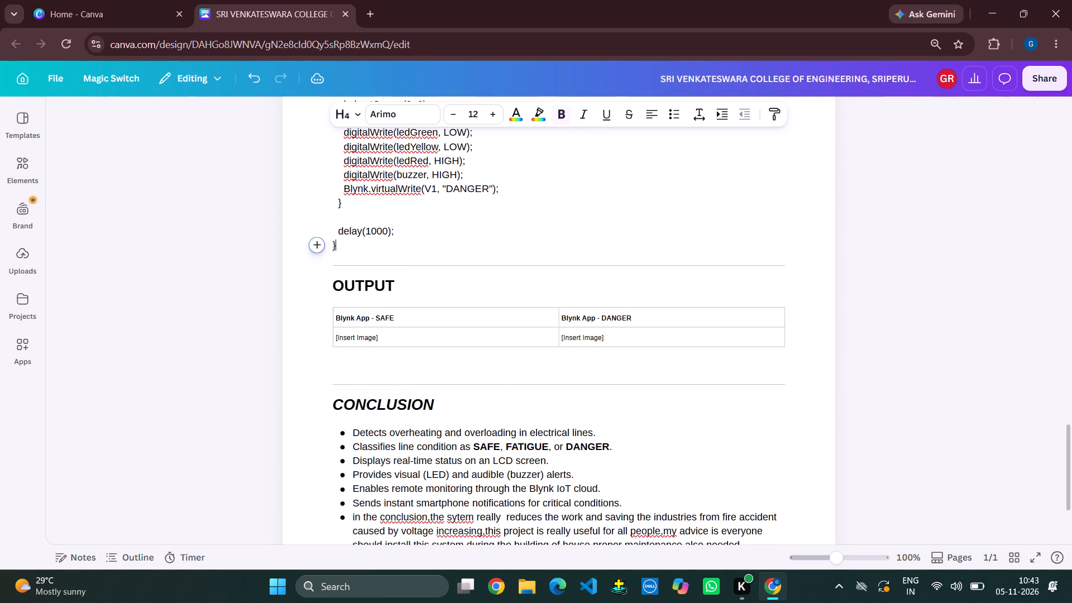
scroll(453, 421, down, 2)
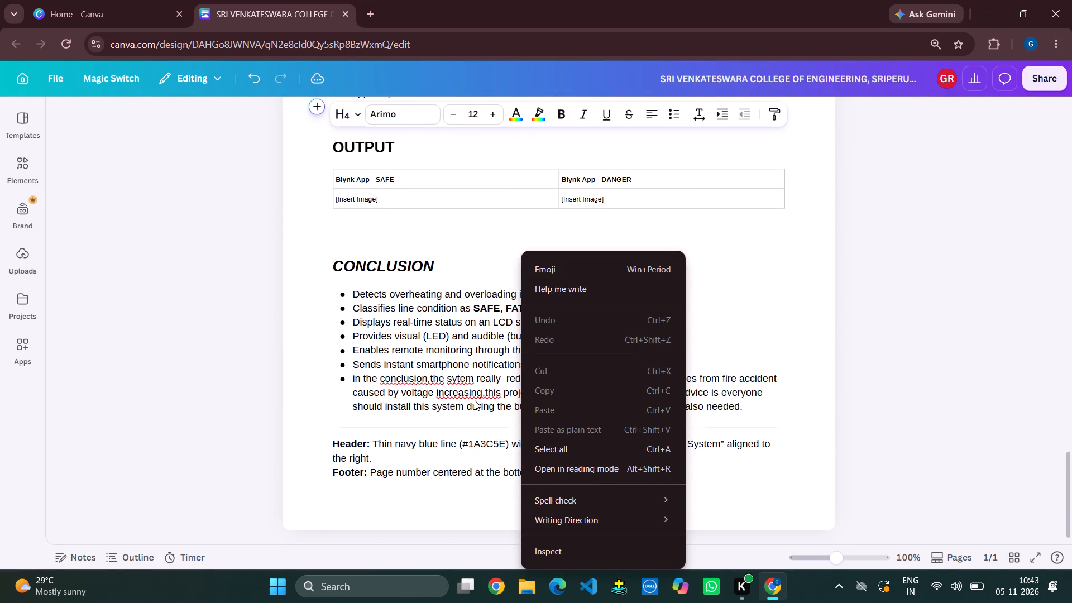
click(475, 400)
Add a new line inside the last CONCLUSION bullet reading "this system is not completely new ,but is effecient than other System.".
click(745, 402)
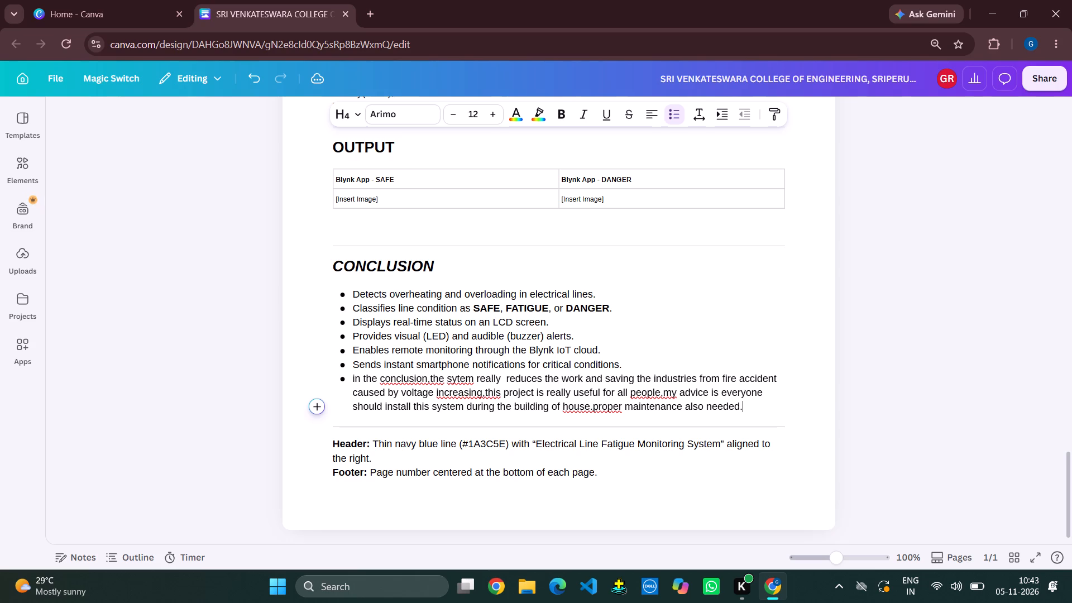
click(745, 402)
key(shift+g)
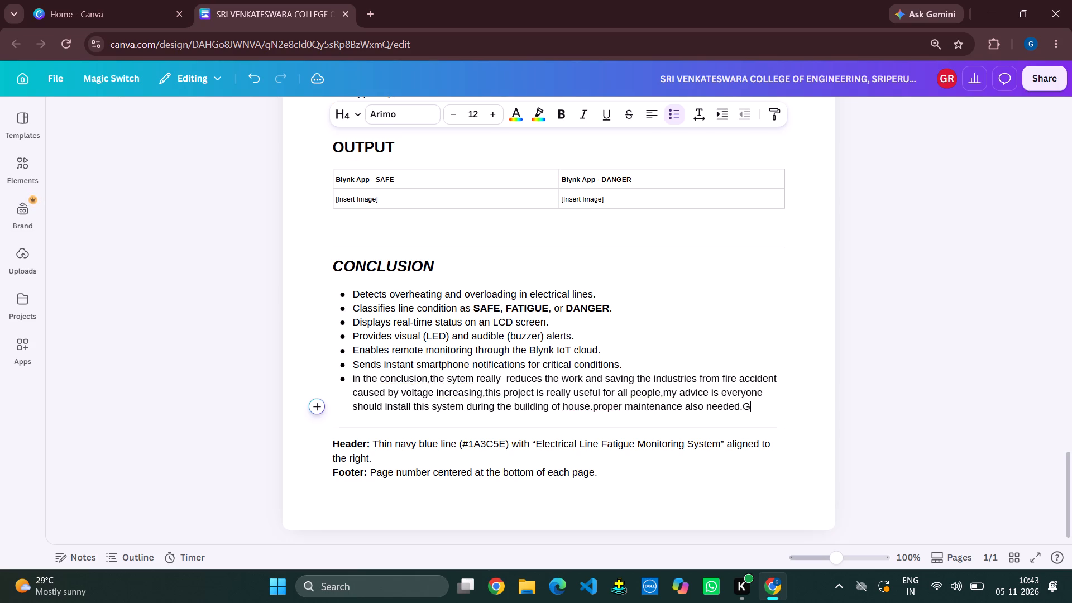
key(BackSpace)
key(shift+Return)
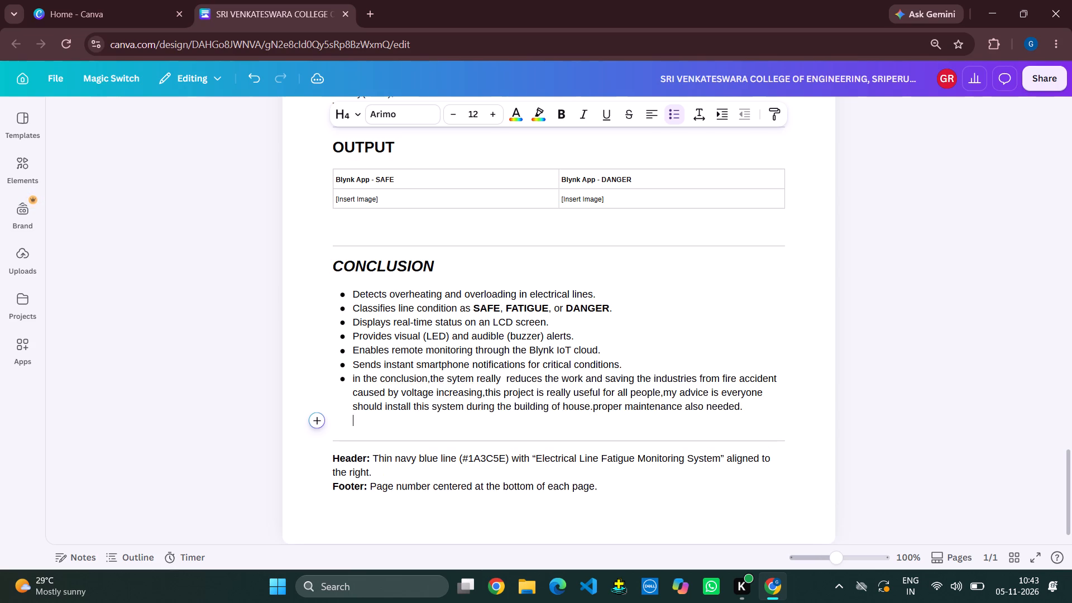
text(this)
key(space)
text(syet)
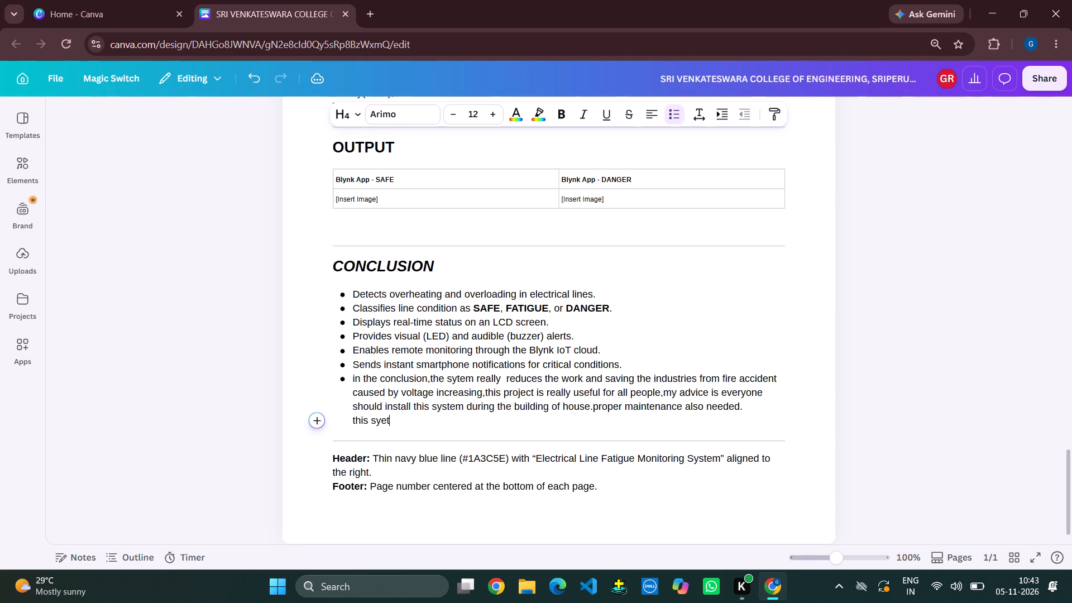
key(BackSpace)
key(BackSpace)
text(stem is not complete)
text(ly new)
key(space)
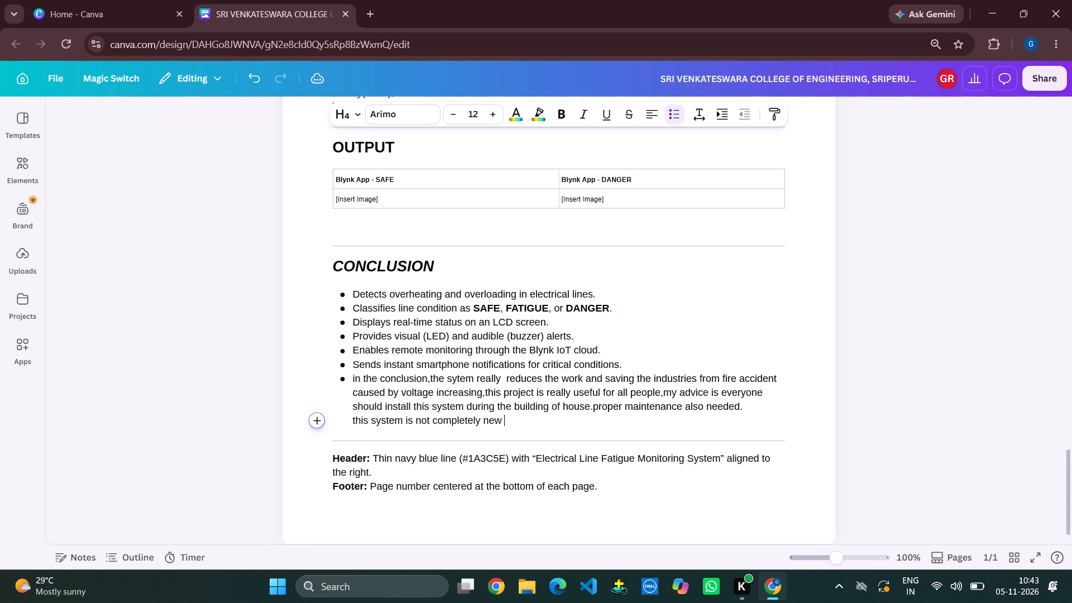
text(,buf)
key(BackSpace)
text(t is)
key(space)
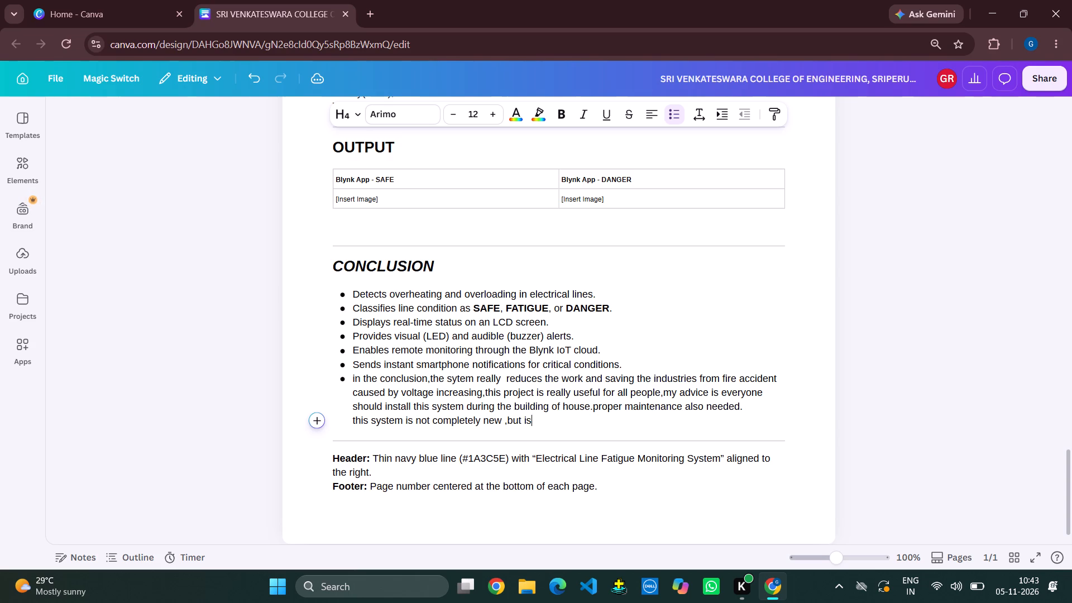
text(effe)
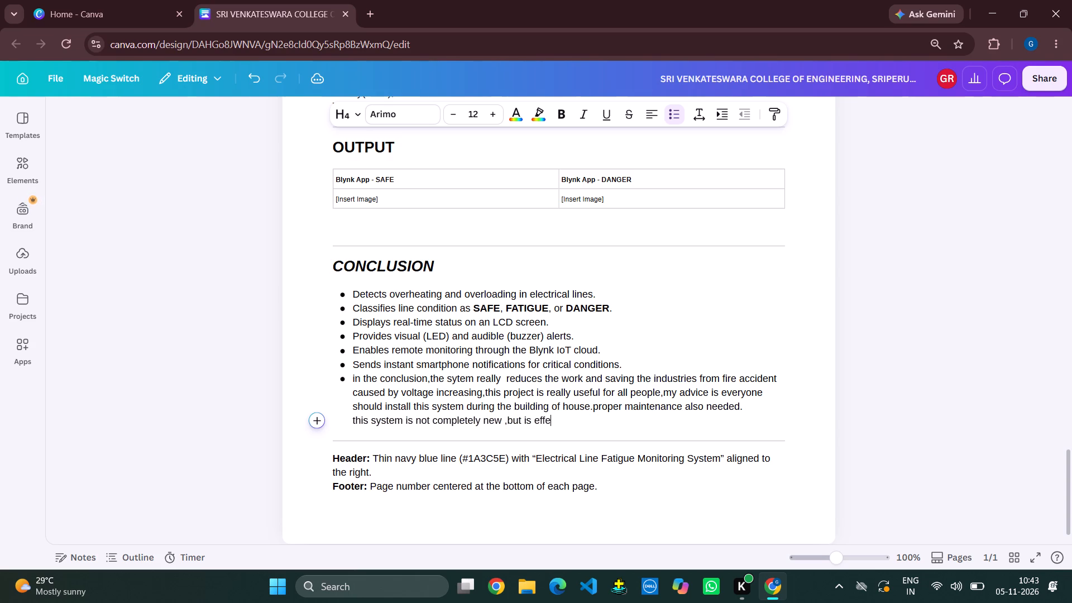
text(cient tham)
key(BackSpace)
text(n other)
key(space)
text(System)
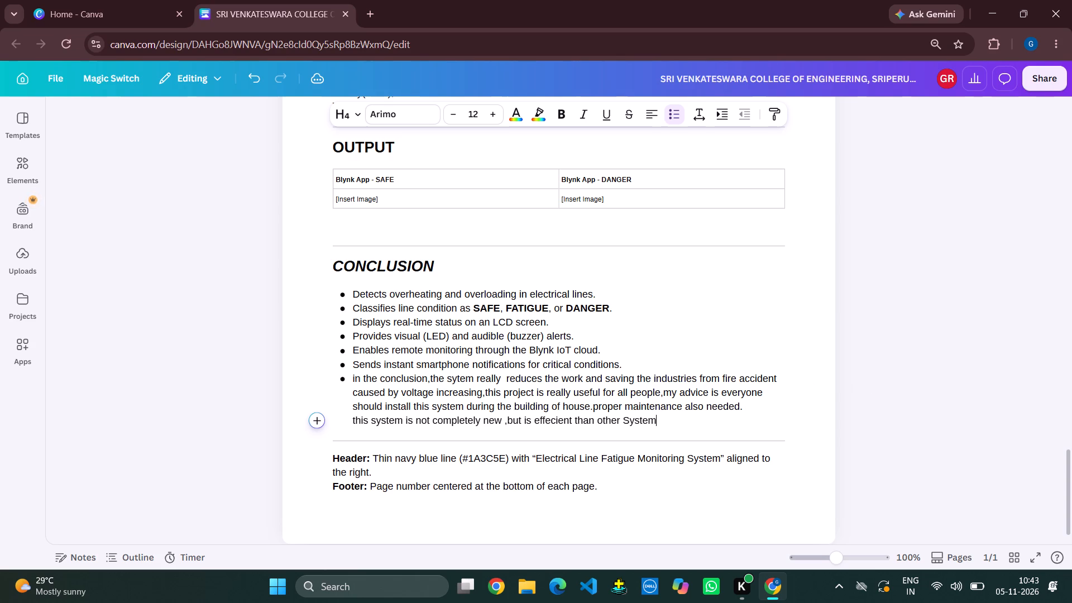
key(period)
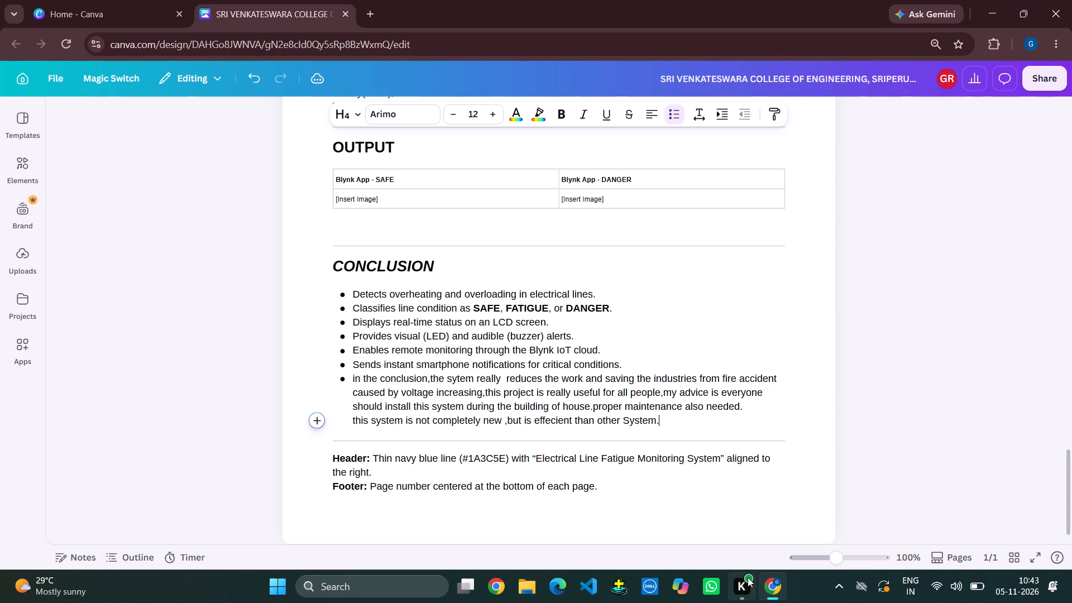